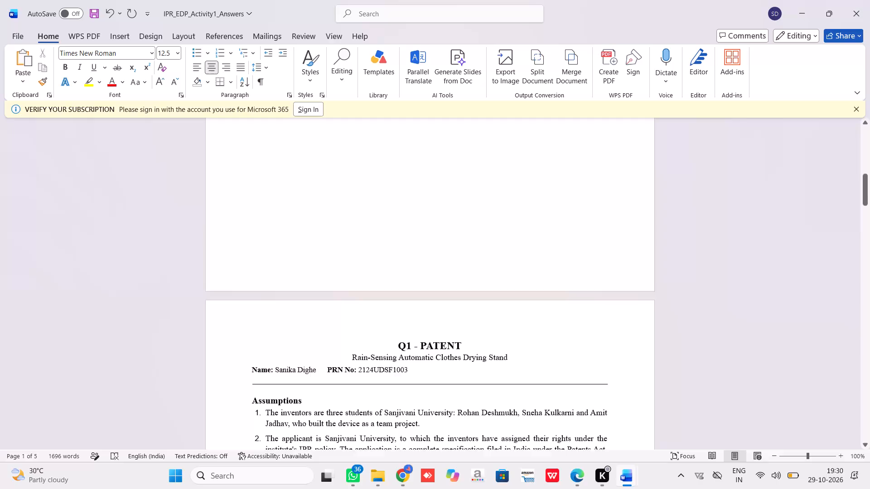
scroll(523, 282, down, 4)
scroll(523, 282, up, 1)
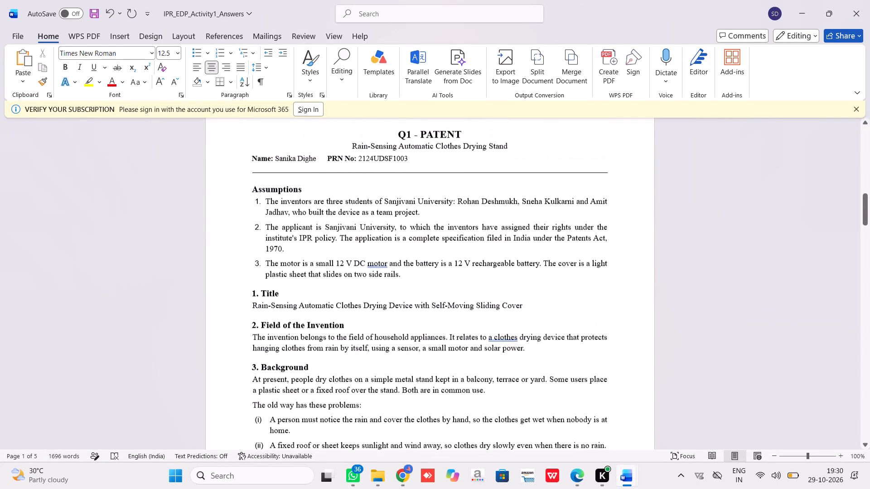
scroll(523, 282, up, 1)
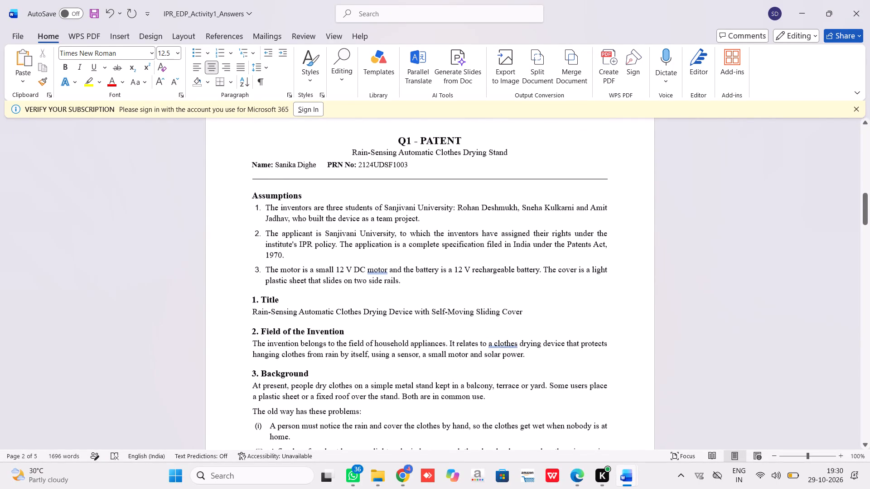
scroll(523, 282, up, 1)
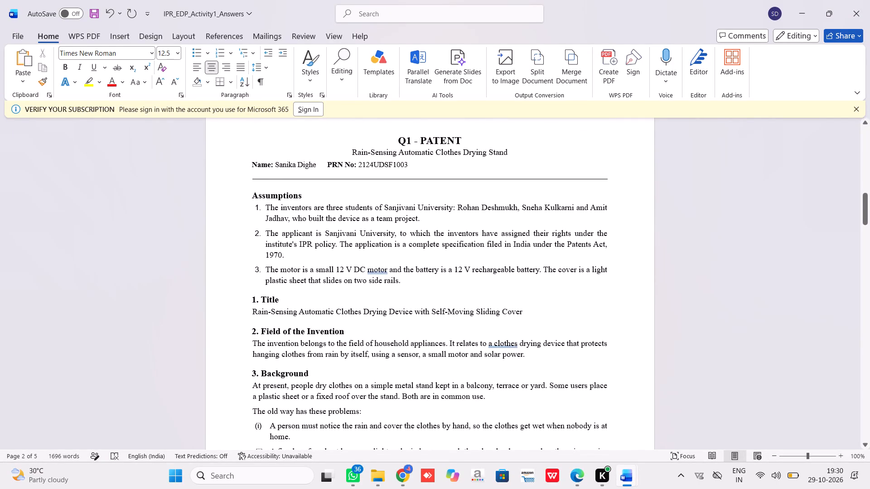
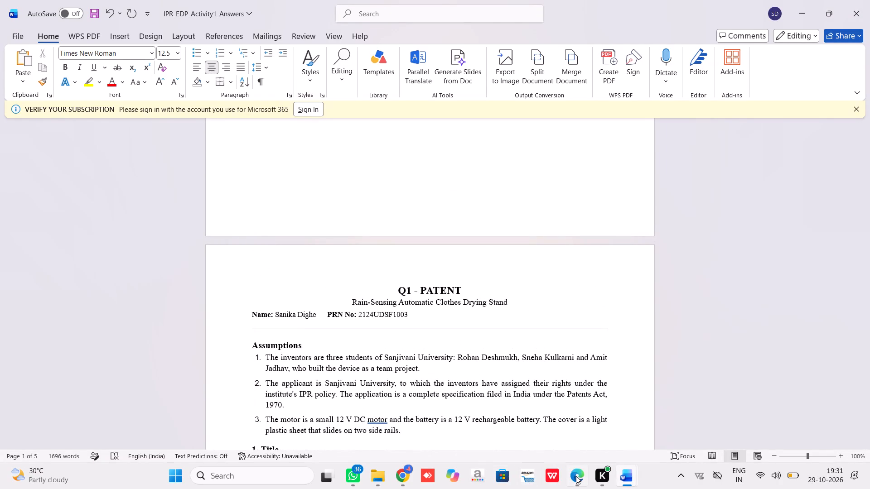
Switch to the assignment PDF in Edge and copy its title lines from "Activity 1" through "Patent Drafting and Copyright Drafting".
click(577, 422)
scroll(424, 232, up, 6)
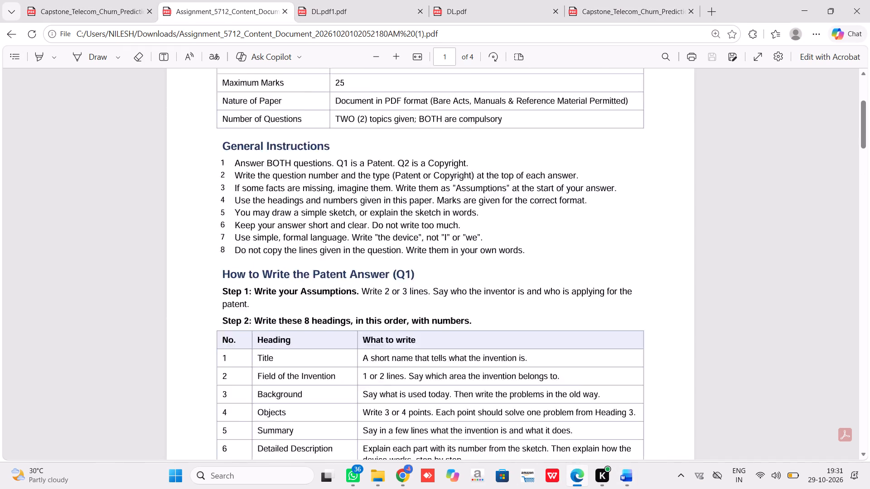
scroll(424, 232, up, 7)
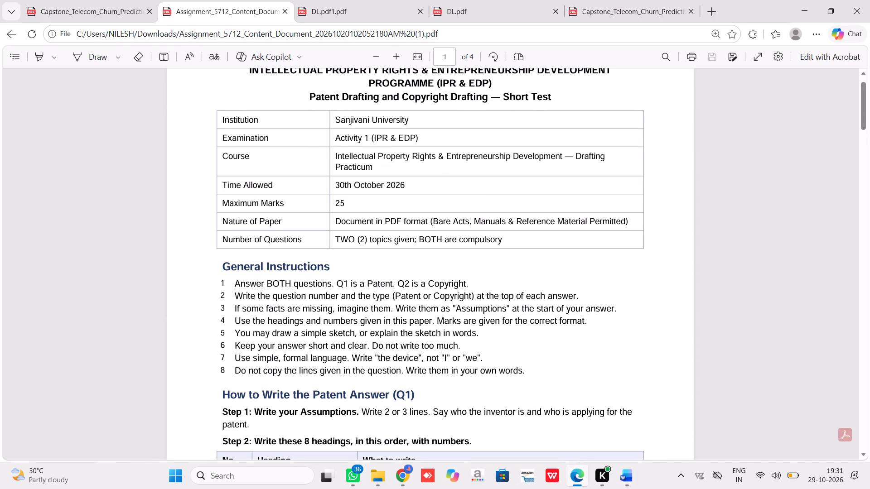
drag(499, 178, 258, 159)
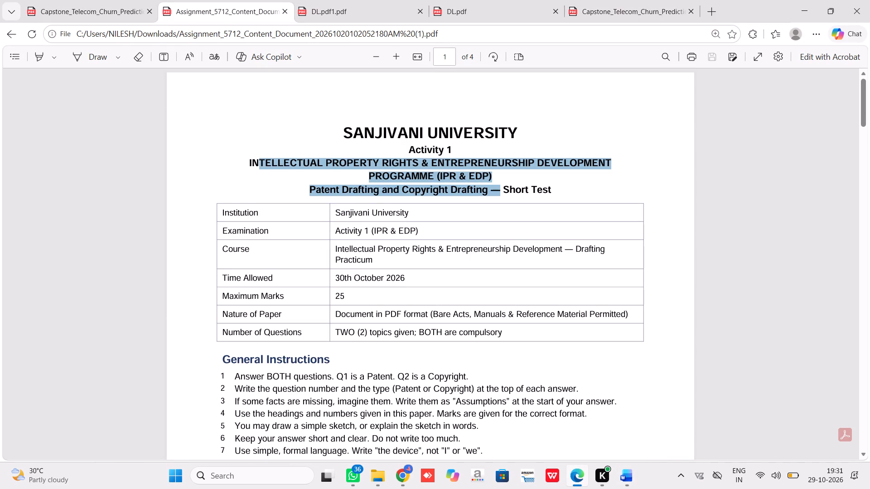
drag(258, 159, 248, 159)
drag(403, 144, 488, 195)
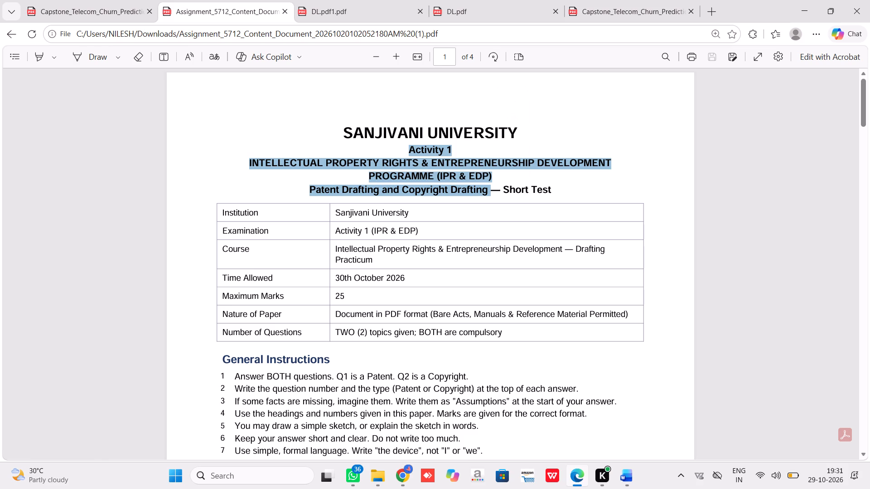
key(ctrl+c)
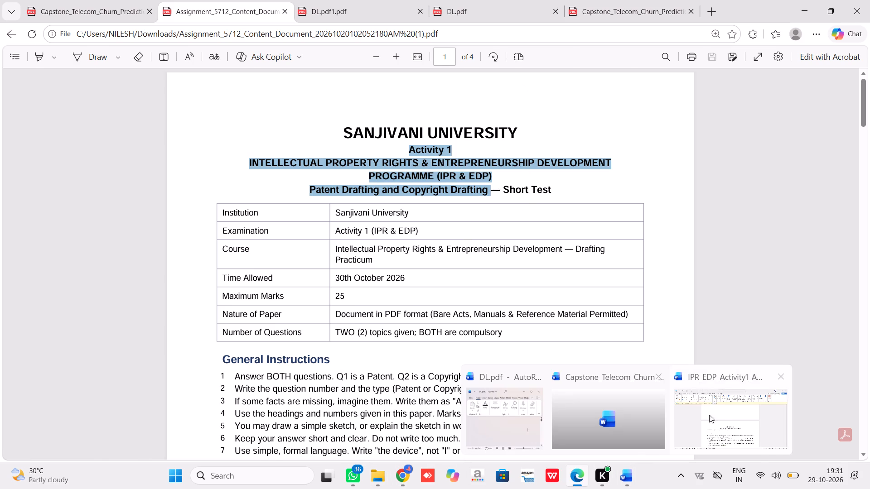
Back in the Word answers document, replace the Q1 - PATENT heading, subtitle and name/PRN lines with the copied assignment title text.
click(720, 410)
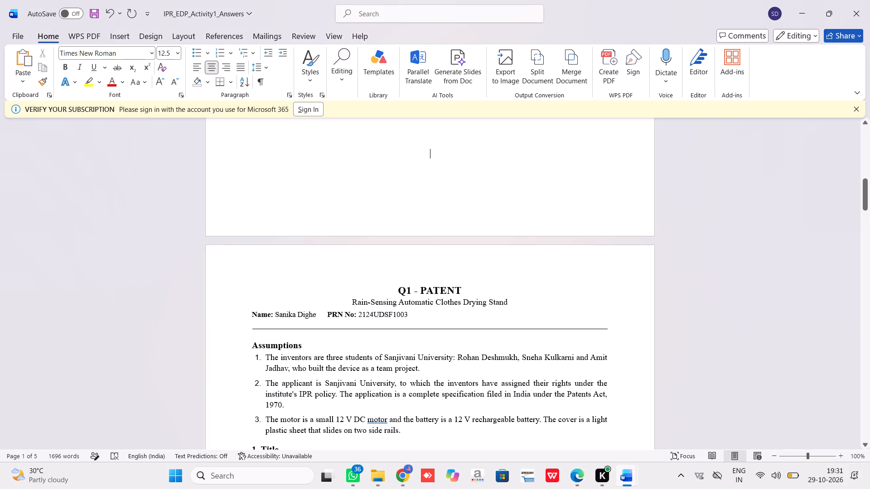
drag(510, 303, 420, 302)
click(420, 302)
drag(410, 317, 393, 288)
key(BackSpace)
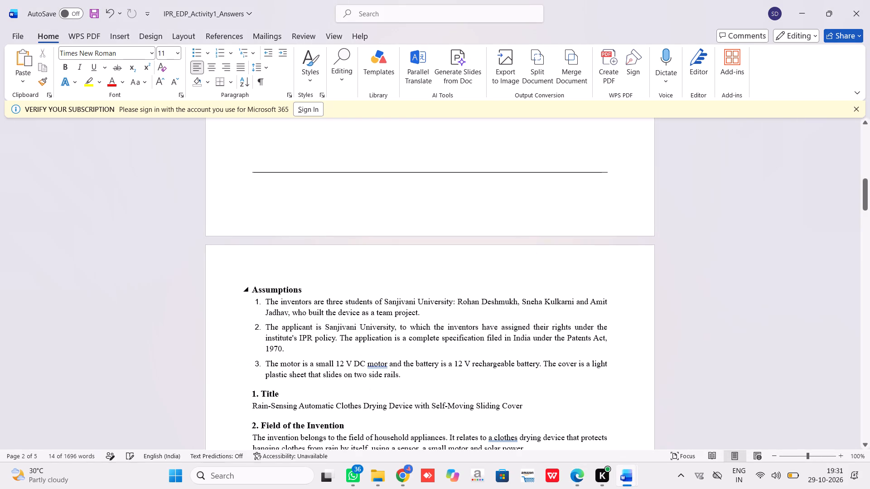
key(ctrl+v)
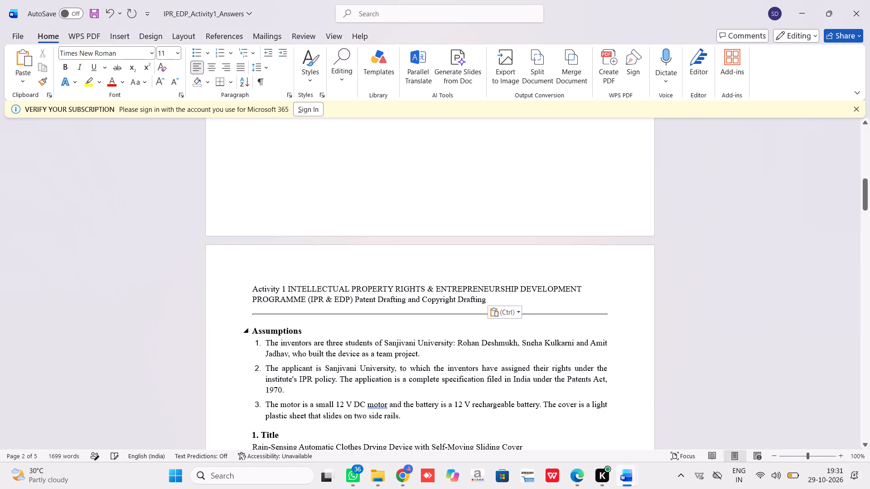
Split "Activity 1" onto its own line at the start of the Q1 page and indent it with spaces towards the centre.
click(256, 288)
click(286, 288)
click(286, 288)
key(Return)
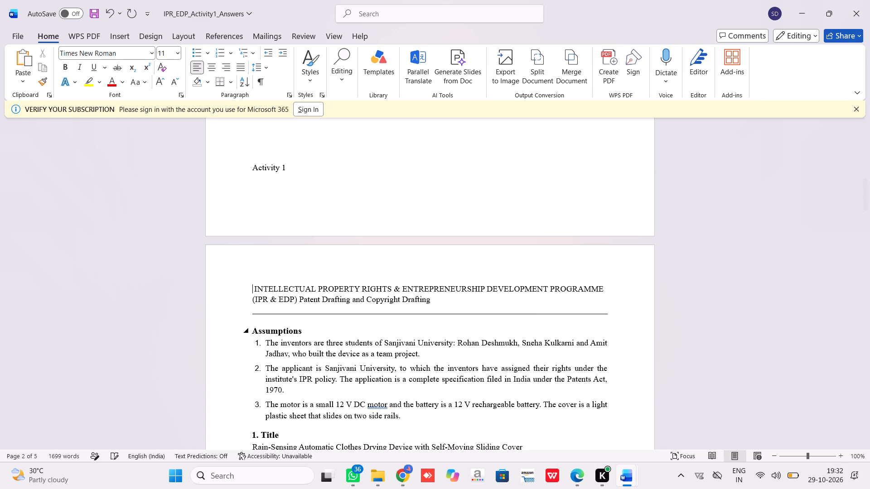
click(252, 169)
key(Return)
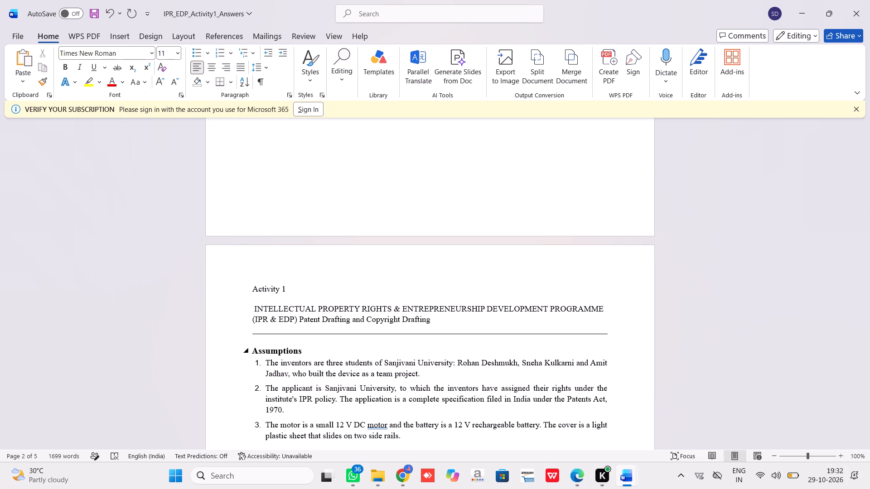
key(space)
key(space)
key(space)
key(space)
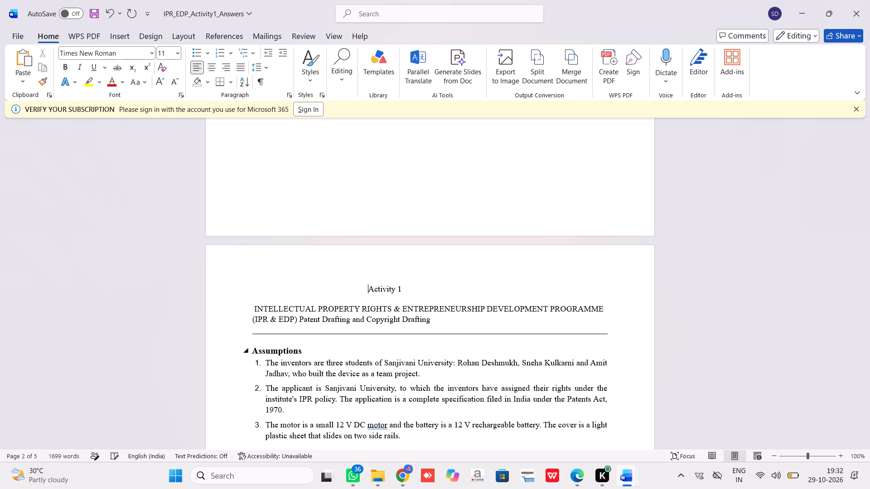
key(space)
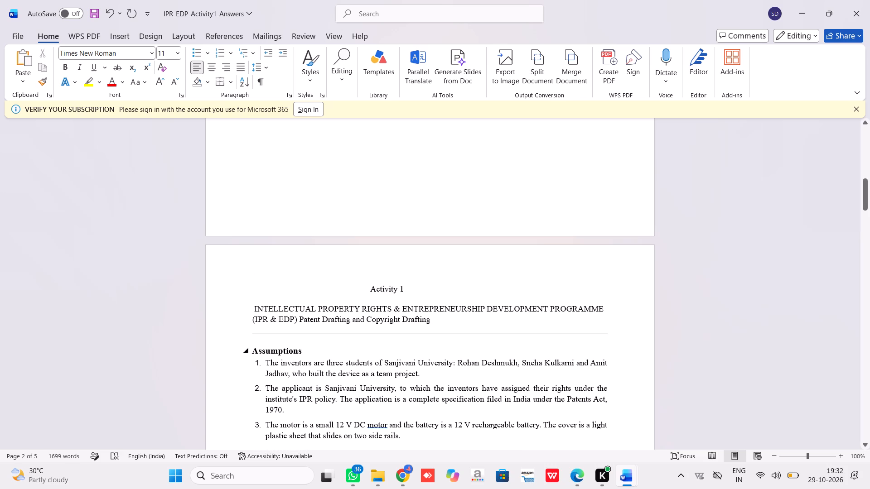
Move "Patent Drafting and Copyright Drafting" onto its own line below the programme title and indent it with spaces towards the centre.
click(301, 319)
key(Return)
key(BackSpace)
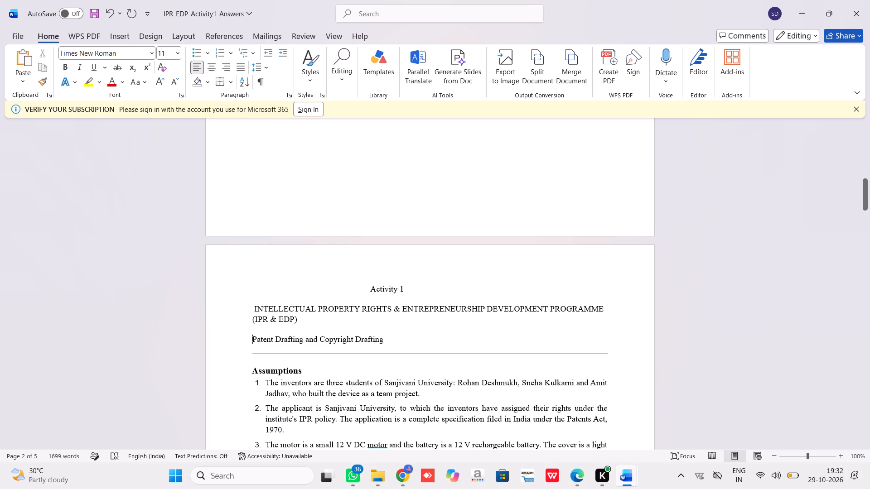
key(Return)
key(space)
key(space)
key(space)
key(space)
key(space)
key(space)
key(space)
key(space)
key(space)
key(space)
key(space)
key(space)
key(space)
key(space)
key(space)
key(space)
key(space)
key(space)
key(space)
key(space)
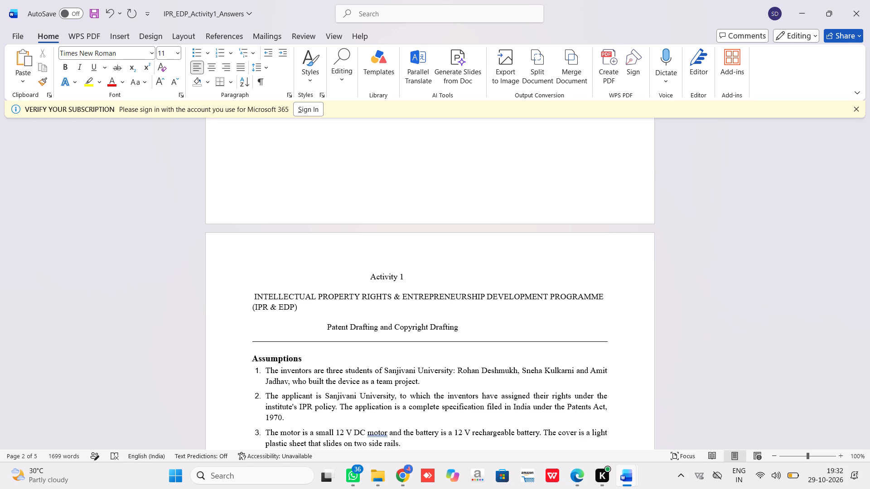
key(space)
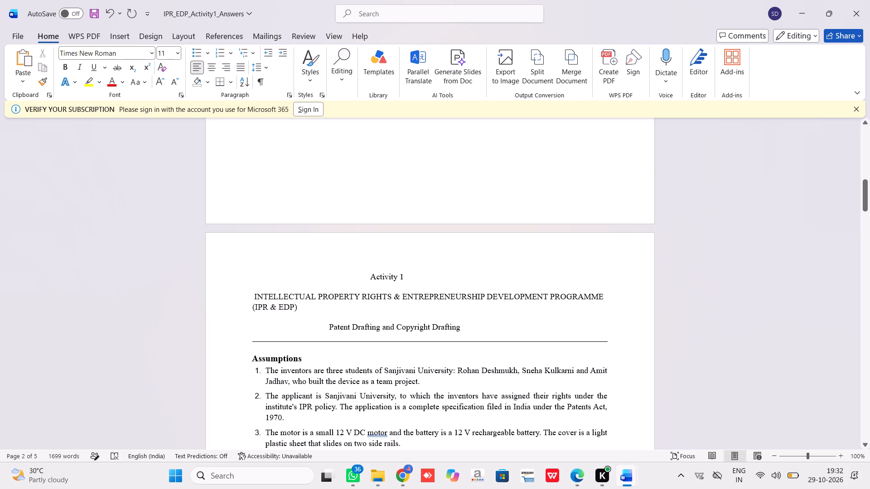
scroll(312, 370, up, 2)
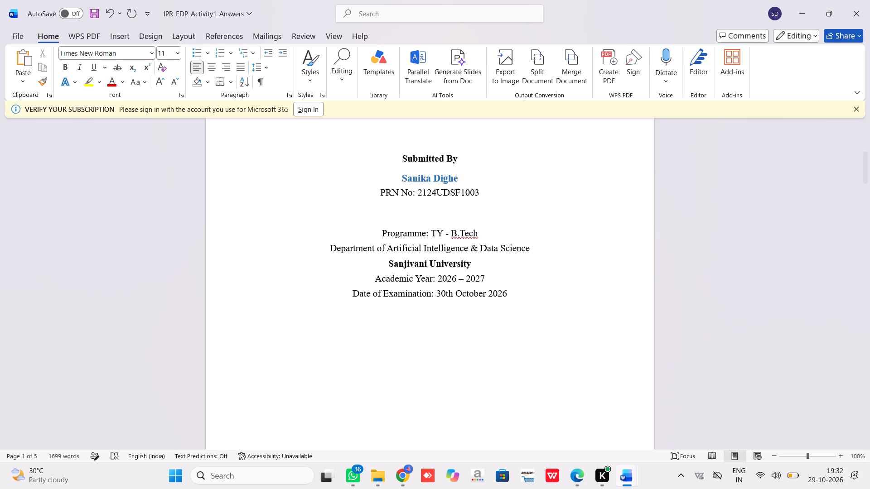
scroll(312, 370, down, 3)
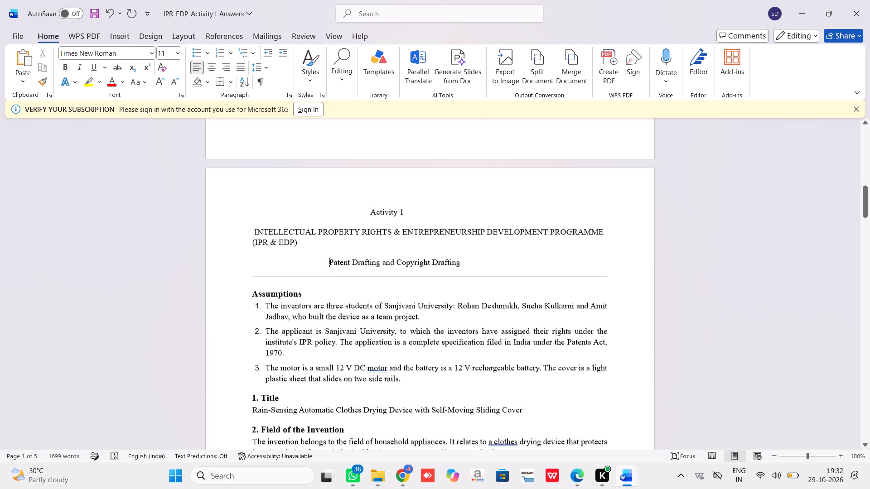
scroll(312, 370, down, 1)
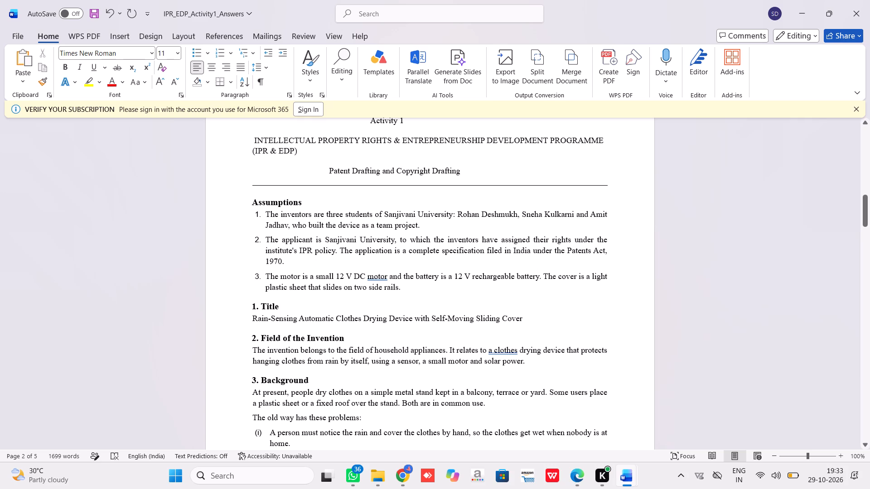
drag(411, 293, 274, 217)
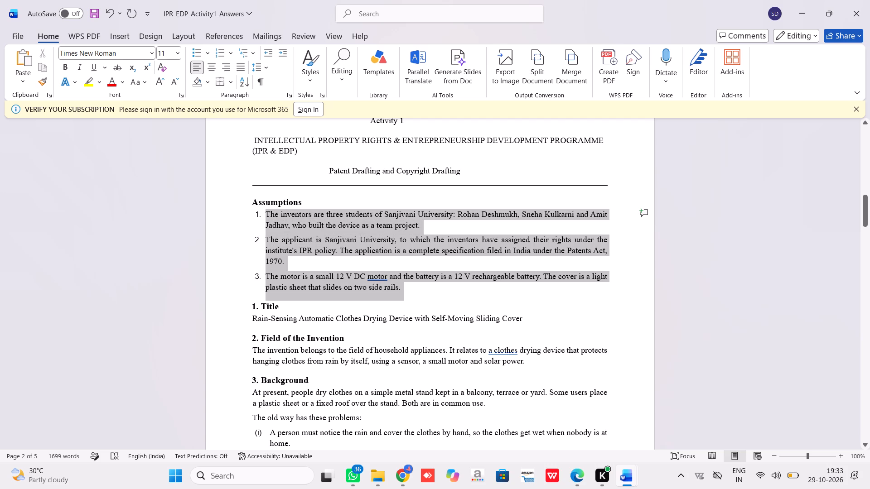
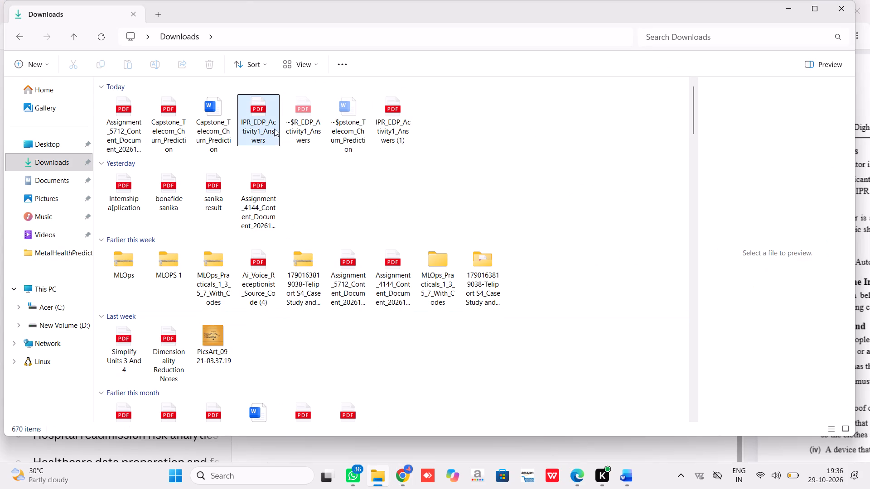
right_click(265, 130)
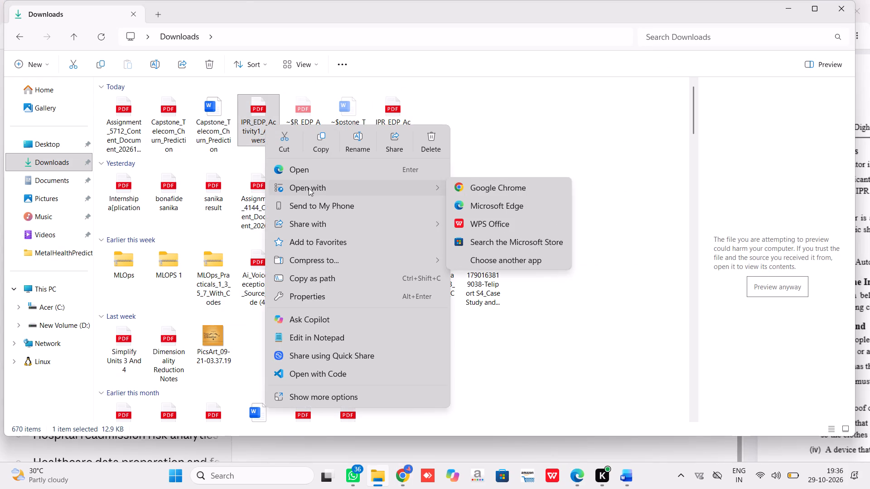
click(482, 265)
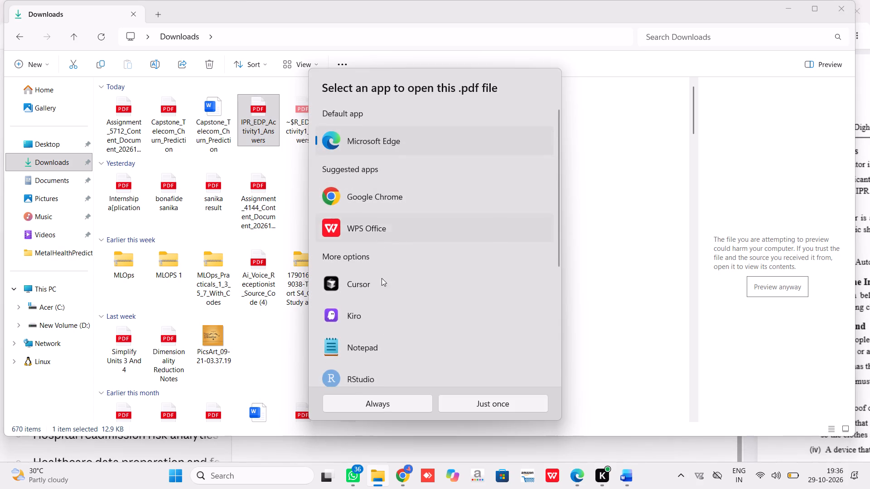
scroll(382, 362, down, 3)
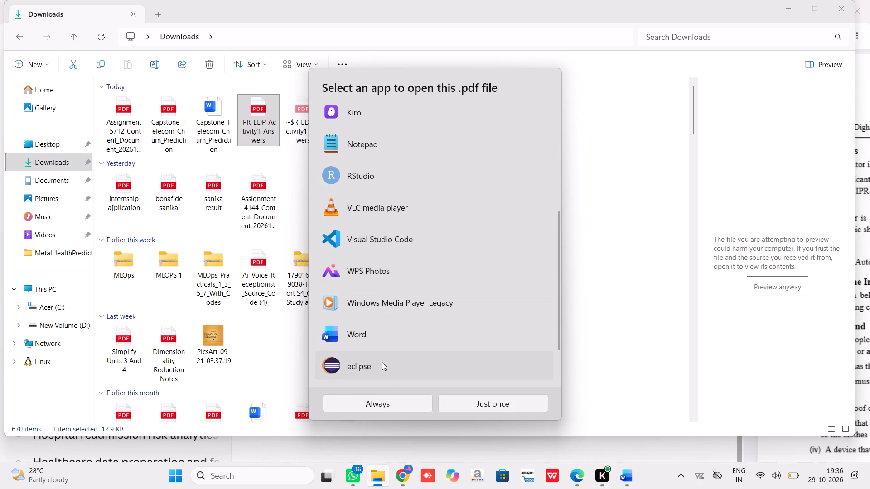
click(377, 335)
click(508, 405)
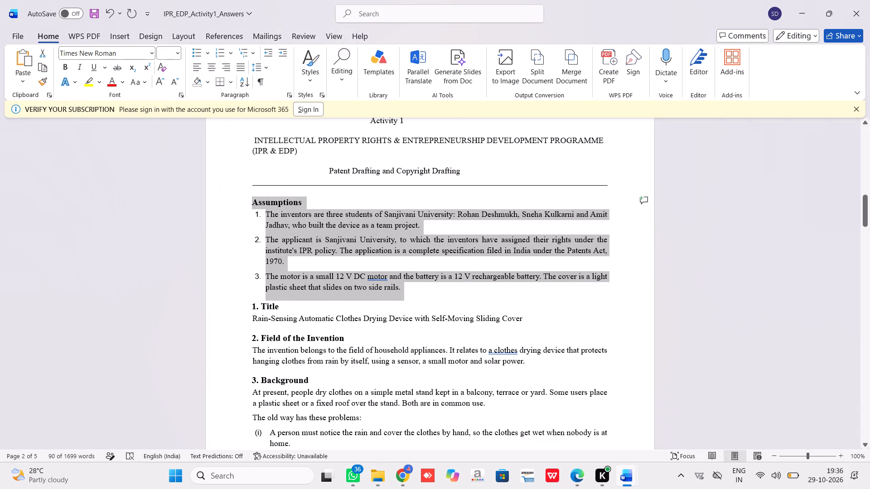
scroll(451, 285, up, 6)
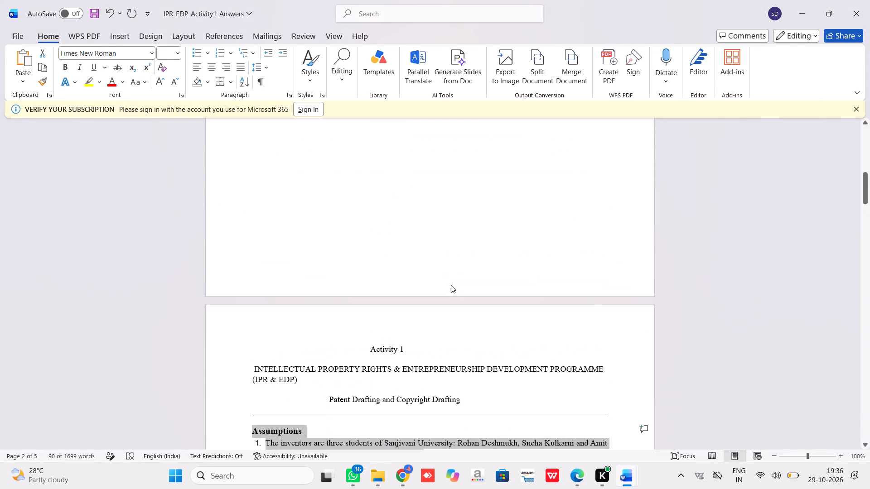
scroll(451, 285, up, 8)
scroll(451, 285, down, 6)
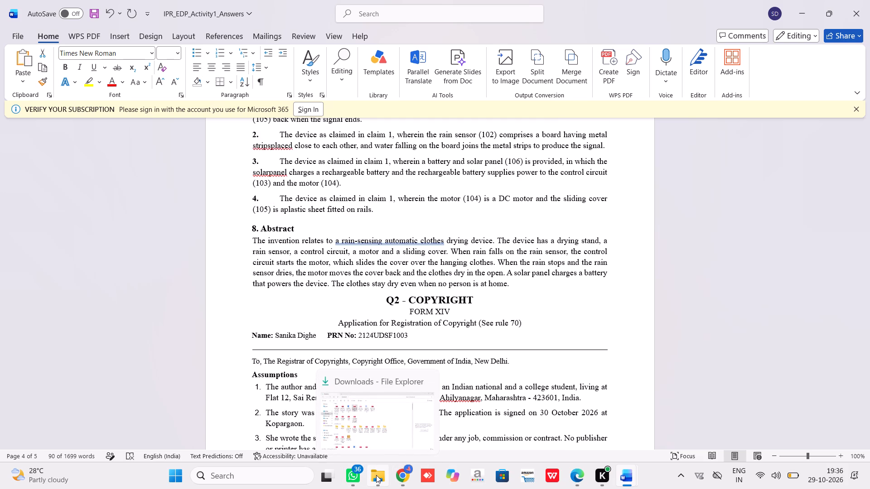
Open the newer IPR_EDP_Activity1_Answers (1) PDF from the Downloads folder in Word just once, and enable editing.
click(391, 414)
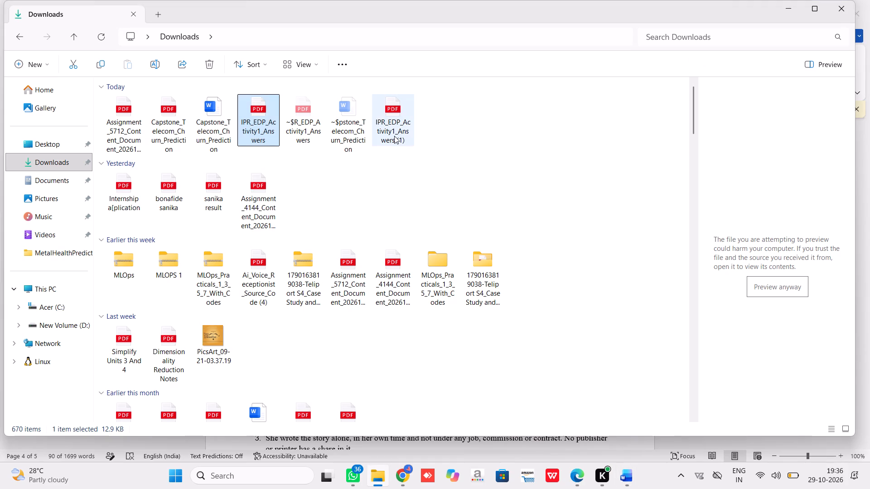
click(394, 136)
right_click(394, 136)
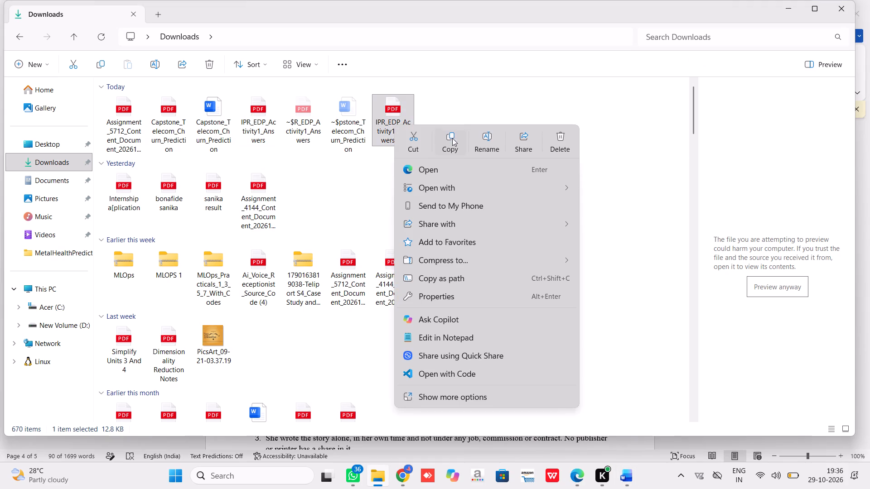
click(447, 190)
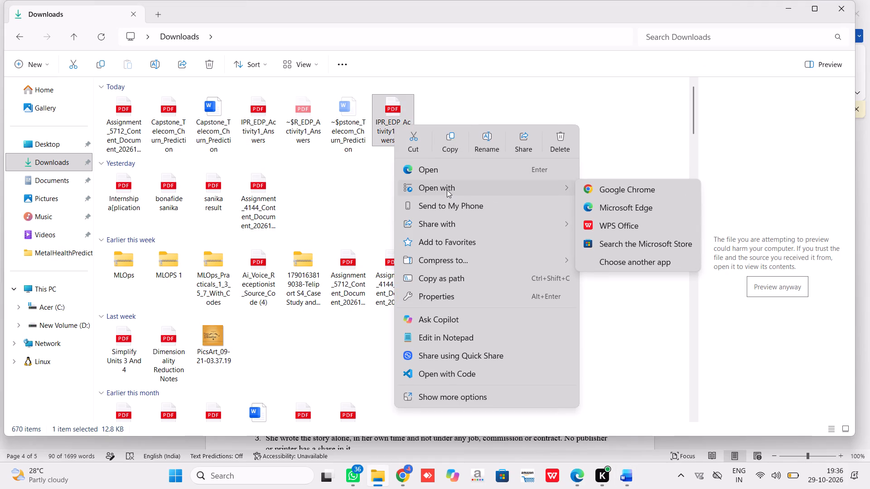
click(617, 260)
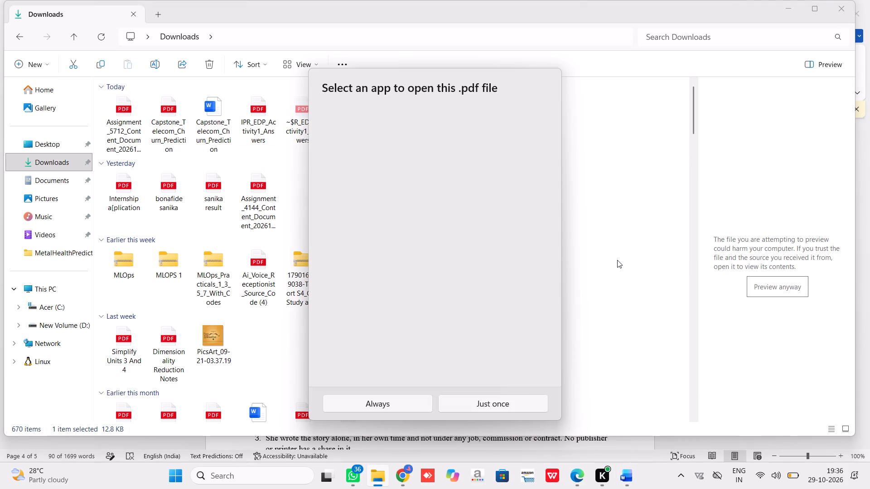
scroll(425, 262, down, 2)
scroll(379, 318, down, 1)
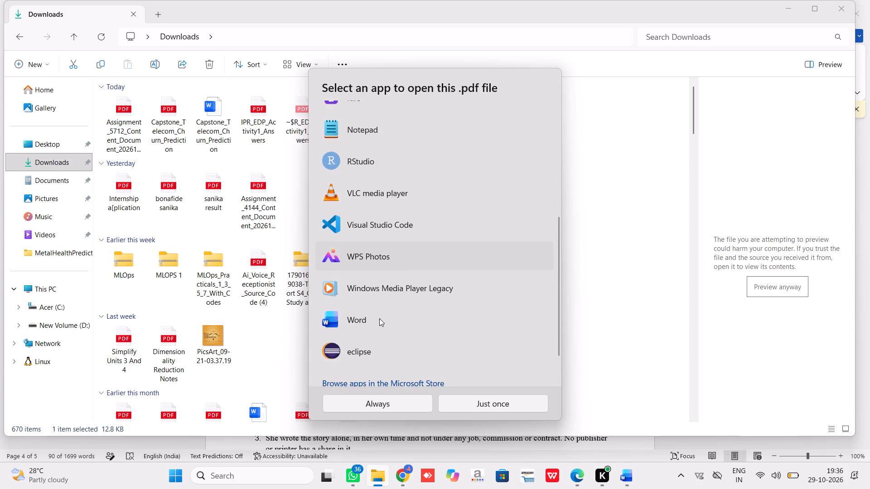
scroll(379, 318, down, 1)
click(379, 318)
click(485, 397)
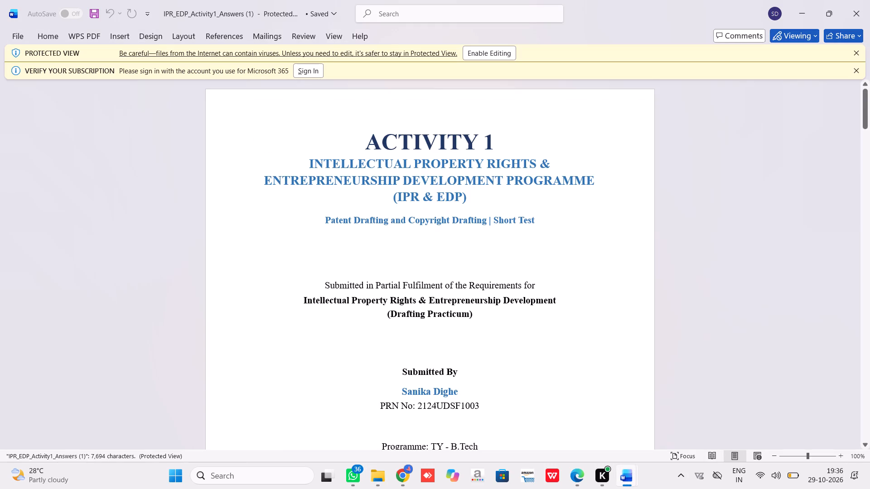
scroll(503, 248, down, 3)
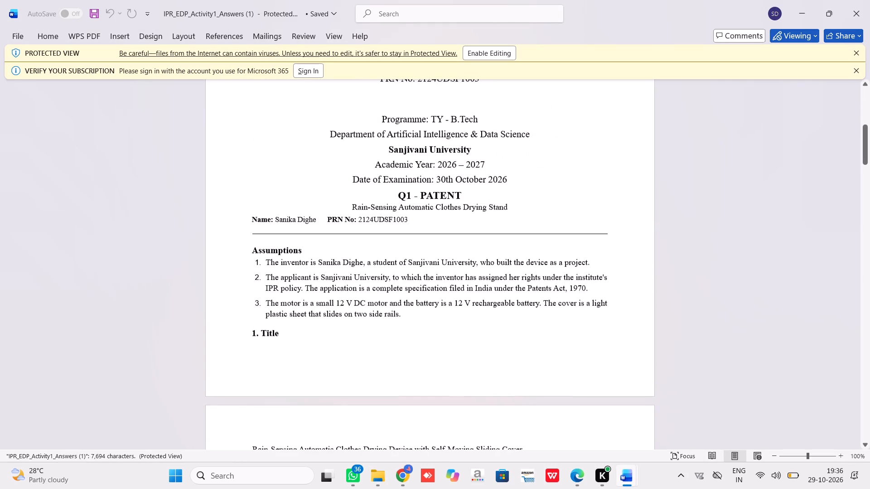
click(514, 177)
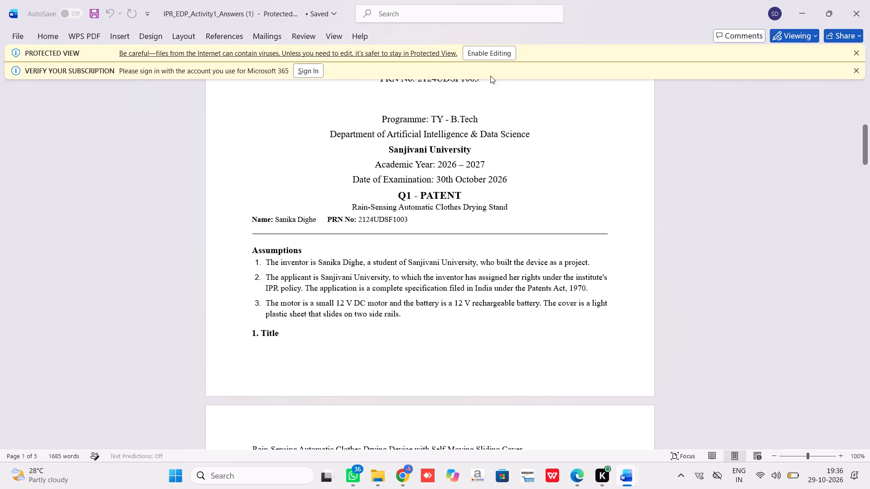
click(486, 51)
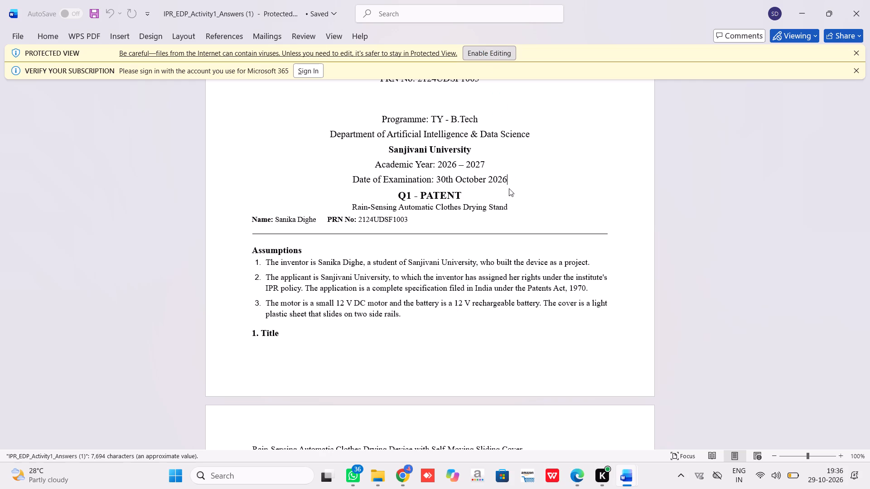
Insert blank lines after the Date of Examination line so the Q1 - PATENT section starts on the next page.
scroll(529, 321, down, 2)
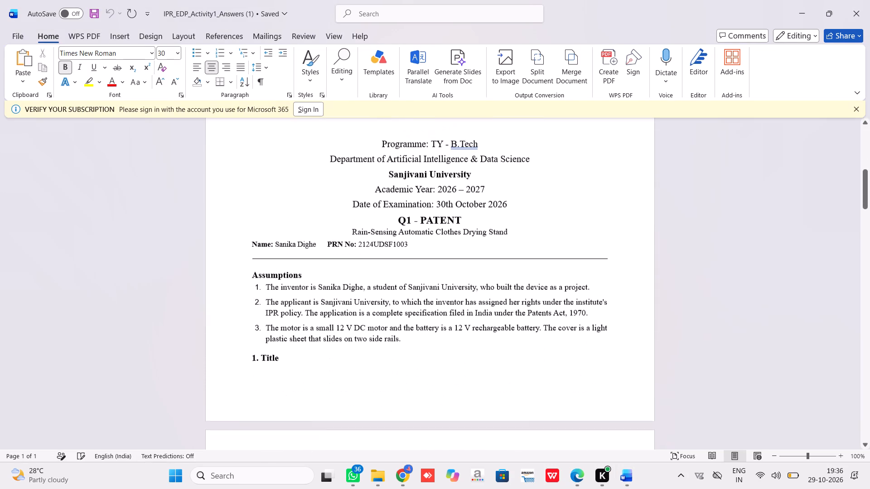
click(513, 197)
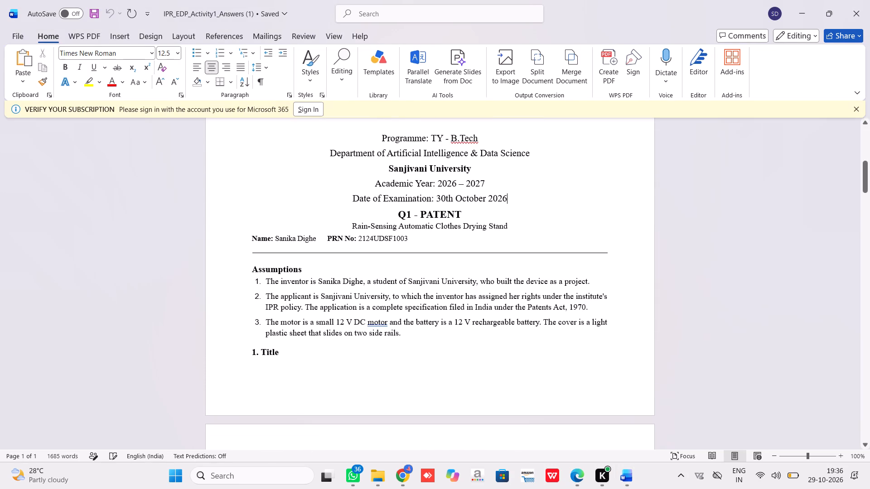
key(Return)
key(Return)
key(Return)
key(Return)
key(Return)
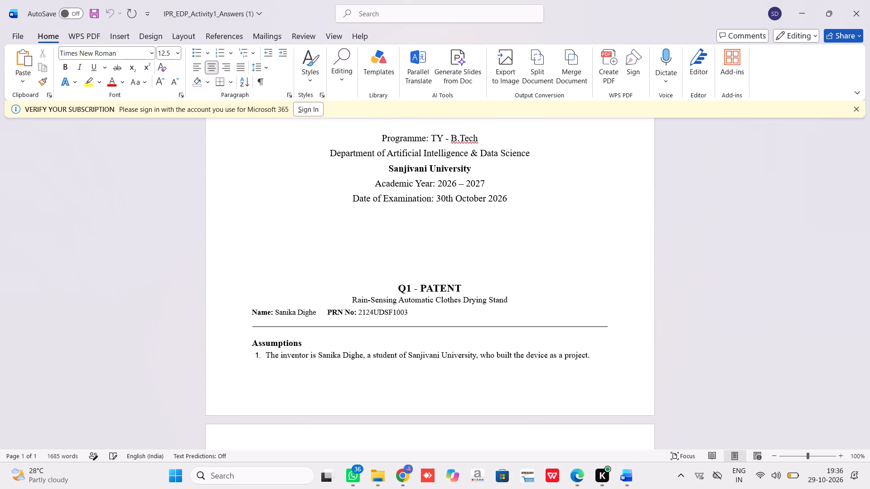
key(Return)
key(Return)
key(Return)
key(Return)
key(Return)
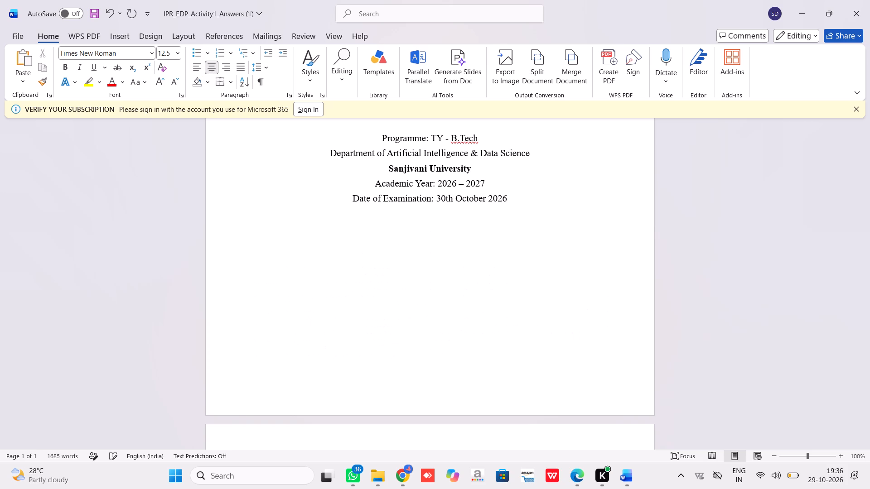
scroll(513, 197, down, 2)
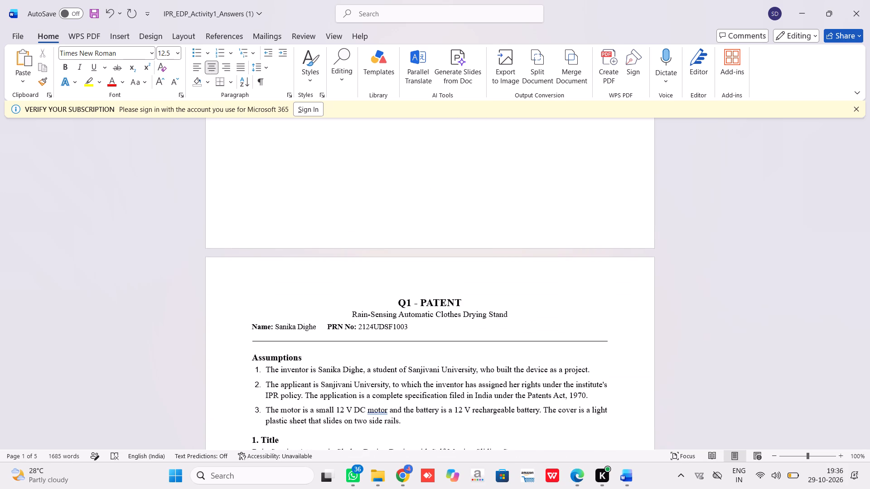
scroll(513, 197, down, 1)
Delete the "ACTIVITY 1" title line from the top of the cover page.
scroll(513, 197, up, 15)
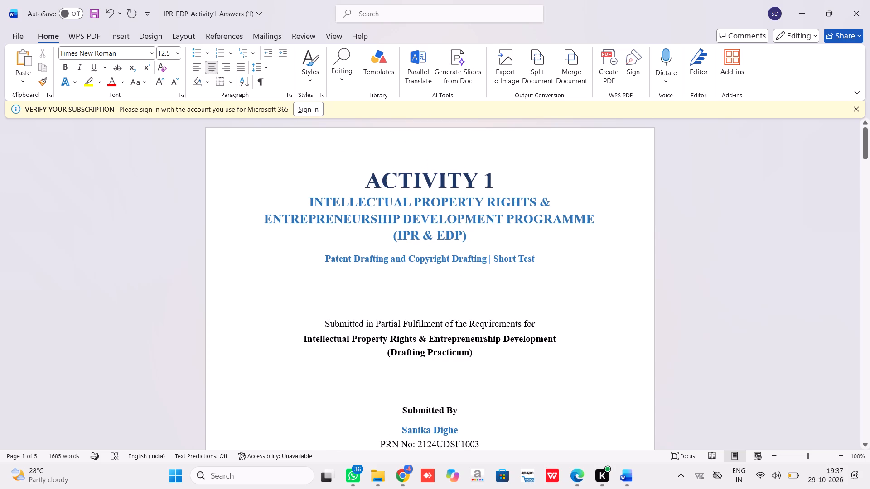
click(528, 172)
key(BackSpace)
key(BackSpace)
key(BackSpace)
key(BackSpace)
key(BackSpace)
key(BackSpace)
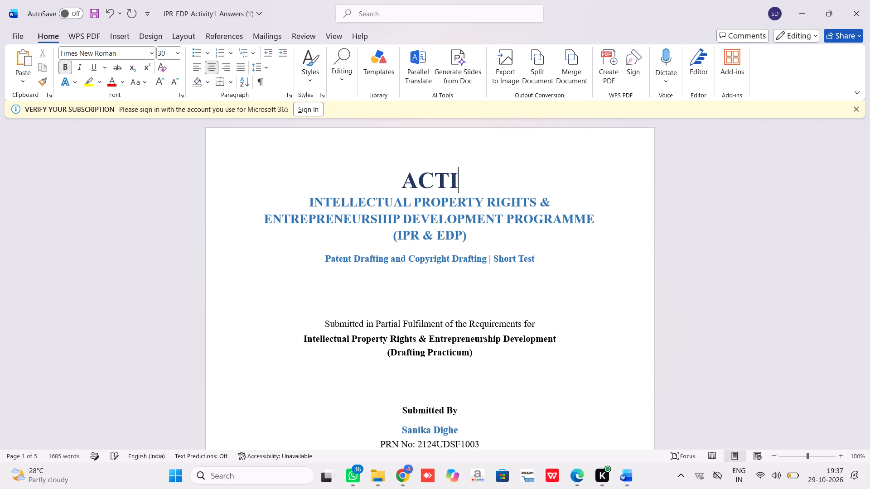
key(BackSpace)
key(BackSpace)
key(BackSpace)
key(BackSpace)
key(BackSpace)
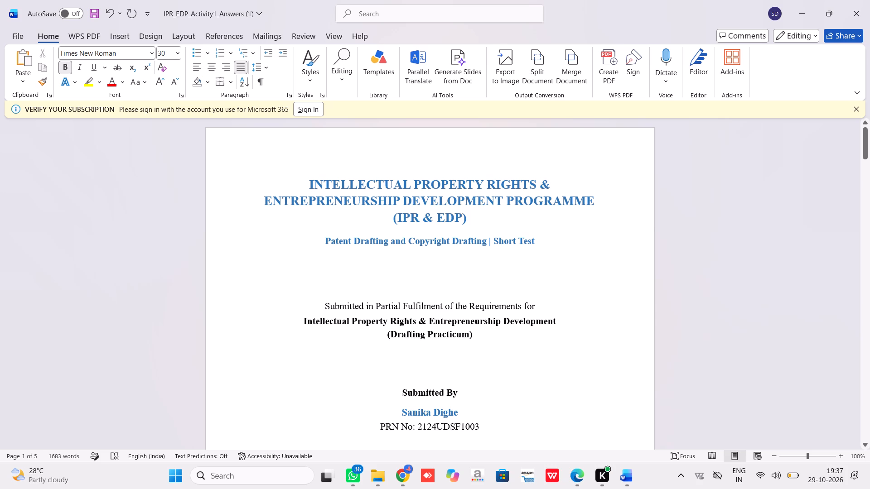
Remove "| Short Test" from the end of the "Patent Drafting and Copyright Drafting" subtitle on the cover page.
click(550, 246)
key(BackSpace)
key(BackSpace)
key(BackSpace)
key(BackSpace)
key(BackSpace)
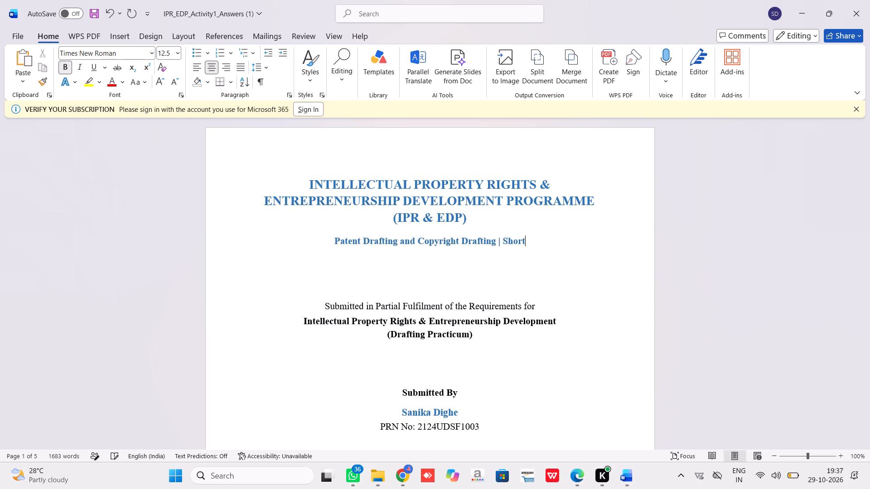
key(BackSpace)
key(BackSpace)
key(BackSpace)
key(BackSpace)
key(BackSpace)
key(BackSpace)
key(BackSpace)
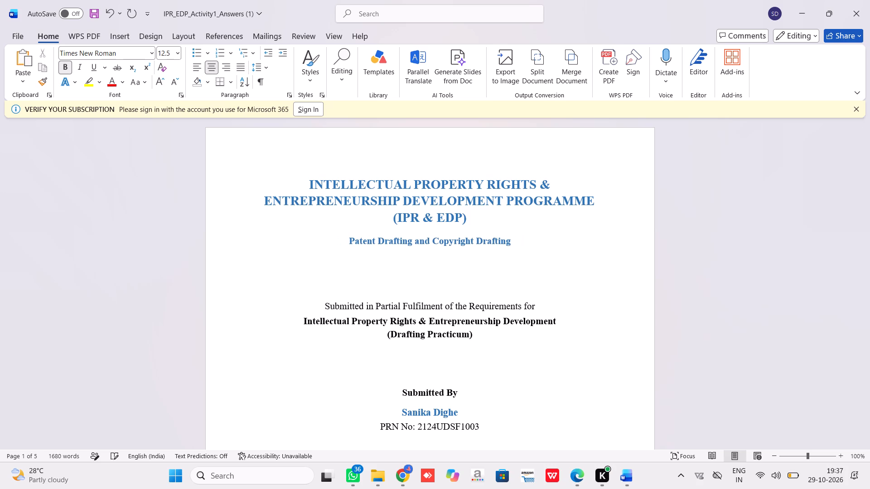
Delete the "Date of Examination: 30th October 2026" text below the academic year on the cover page.
scroll(505, 313, down, 1)
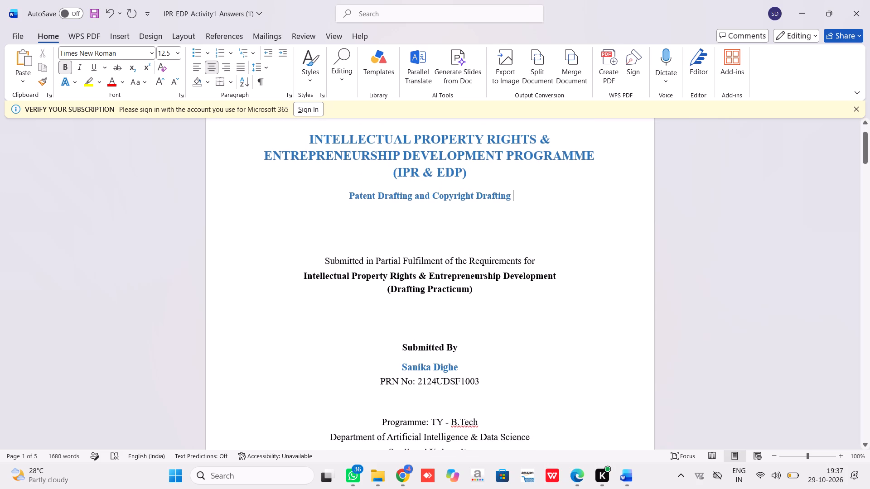
drag(548, 264, 543, 263)
scroll(499, 370, down, 1)
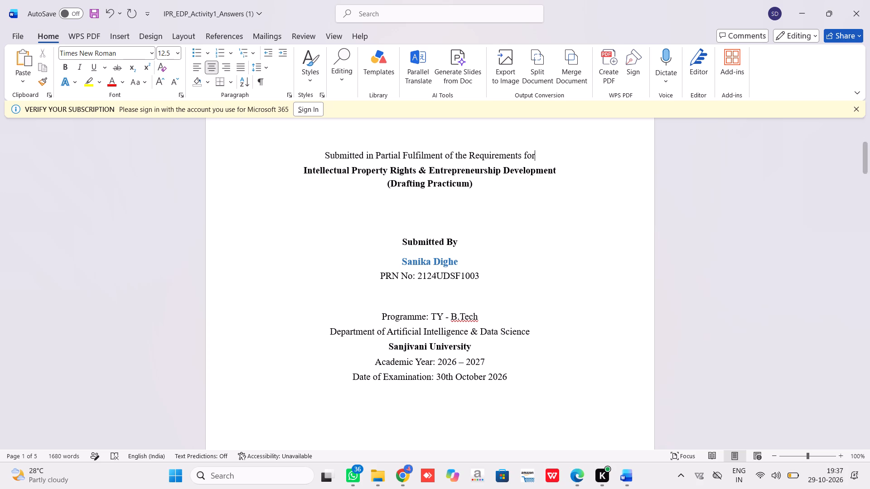
scroll(480, 370, down, 1)
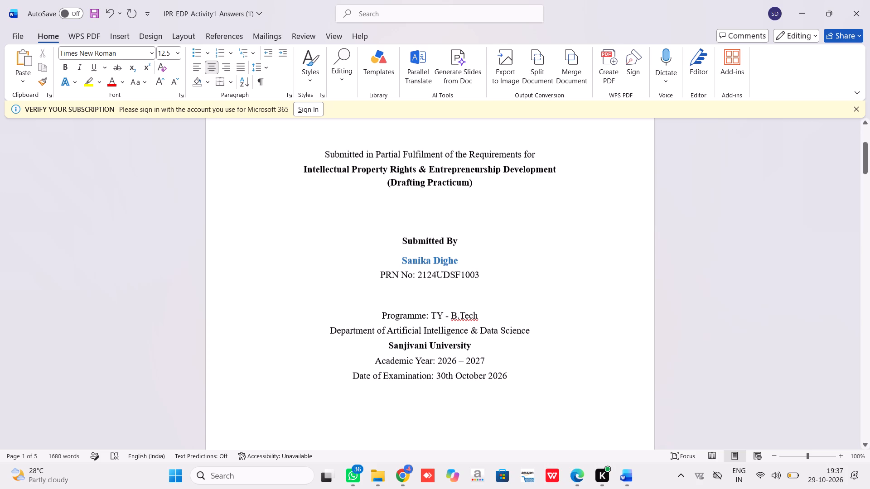
scroll(480, 370, down, 1)
drag(514, 354, 423, 354)
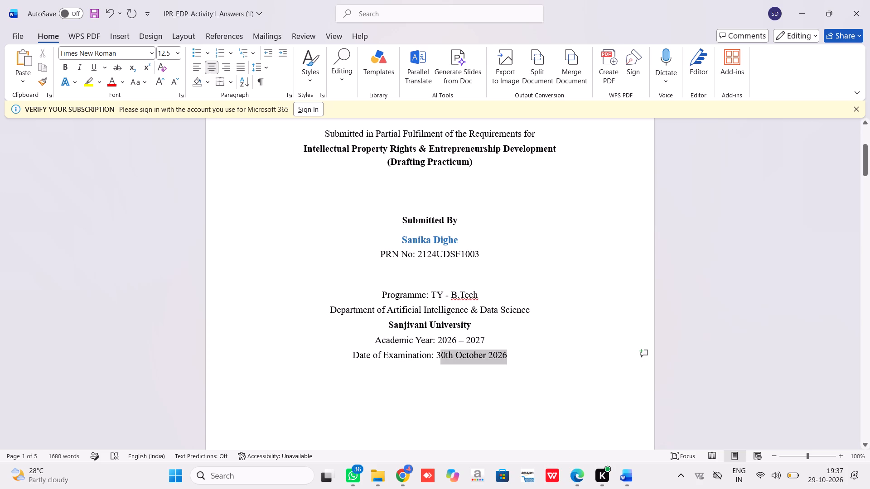
drag(423, 354, 342, 350)
key(BackSpace)
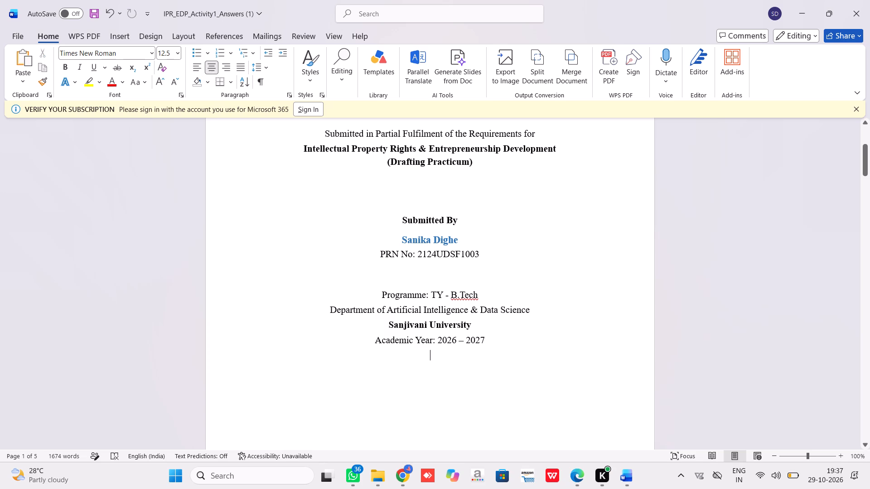
Delete "(Drafting Practicum)" from below "Intellectual Property Rights & Entrepreneurship Development" on the cover page.
click(477, 168)
key(BackSpace)
key(BackSpace)
key(BackSpace)
key(BackSpace)
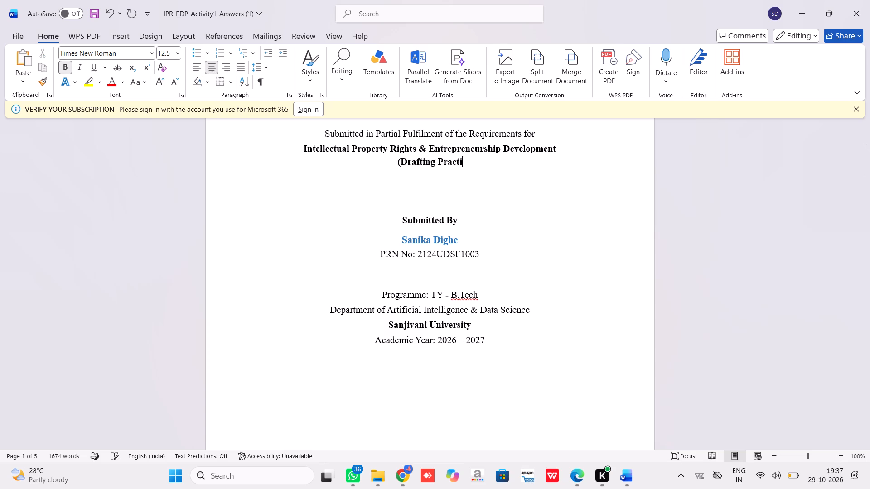
key(BackSpace)
key(BackSpace)
key(BackSpace)
key(BackSpace)
key(BackSpace)
key(BackSpace)
key(BackSpace)
key(BackSpace)
key(BackSpace)
key(BackSpace)
key(BackSpace)
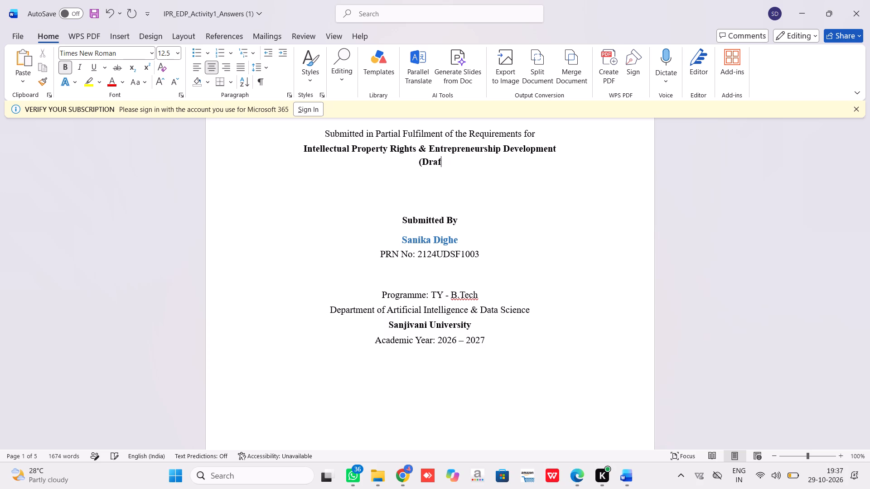
key(BackSpace)
key(BackSpace)
key(BackSpace)
key(BackSpace)
key(BackSpace)
Add "Activity 1" to the end of the "Patent Drafting and Copyright Drafting" subtitle.
scroll(477, 168, up, 5)
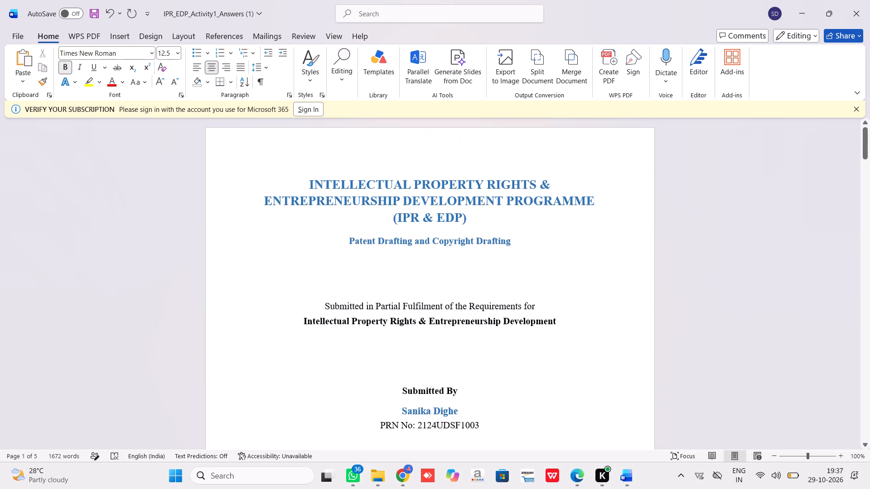
click(510, 242)
key(space)
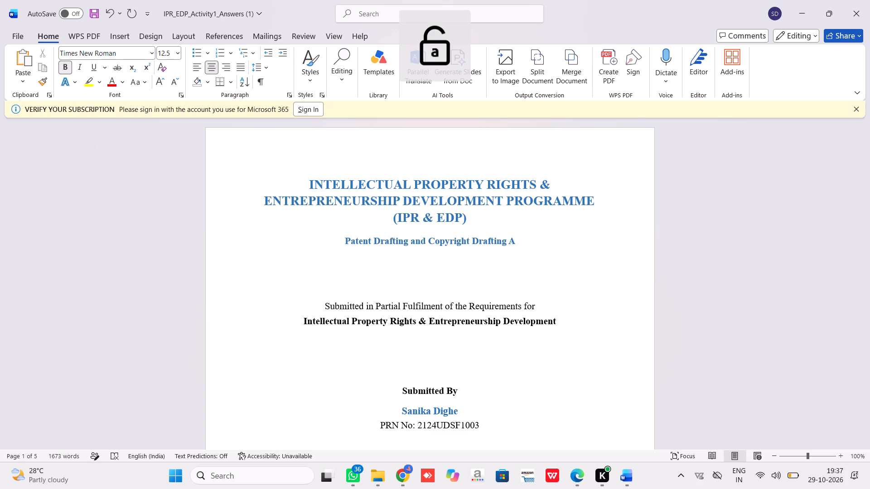
key(c)
key(BackSpace)
key(BackSpace)
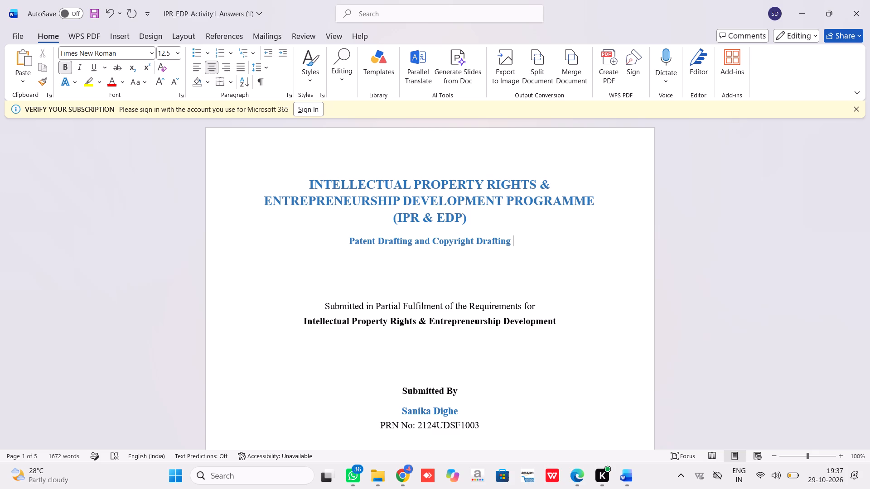
text(ctivity 1)
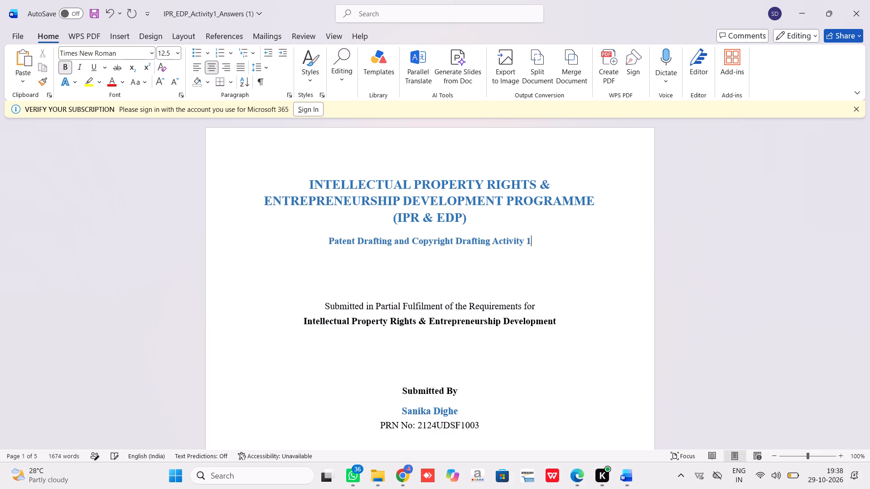
Insert line breaks before the "Q1 - PATENT" heading to push it off the cover page onto the following page.
scroll(510, 242, down, 1)
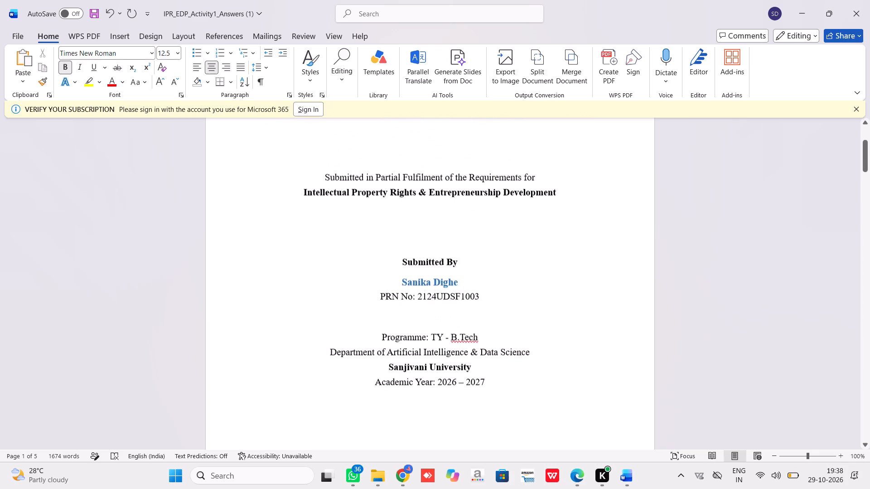
scroll(510, 242, down, 2)
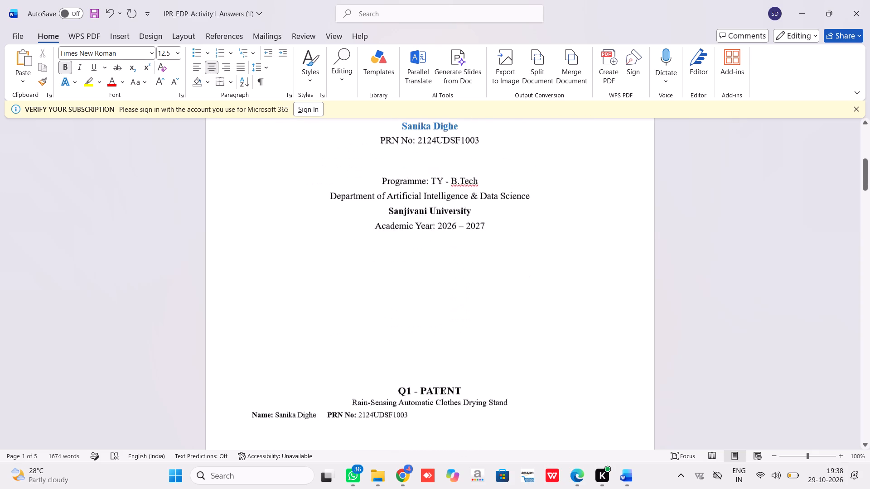
scroll(510, 242, down, 1)
click(397, 331)
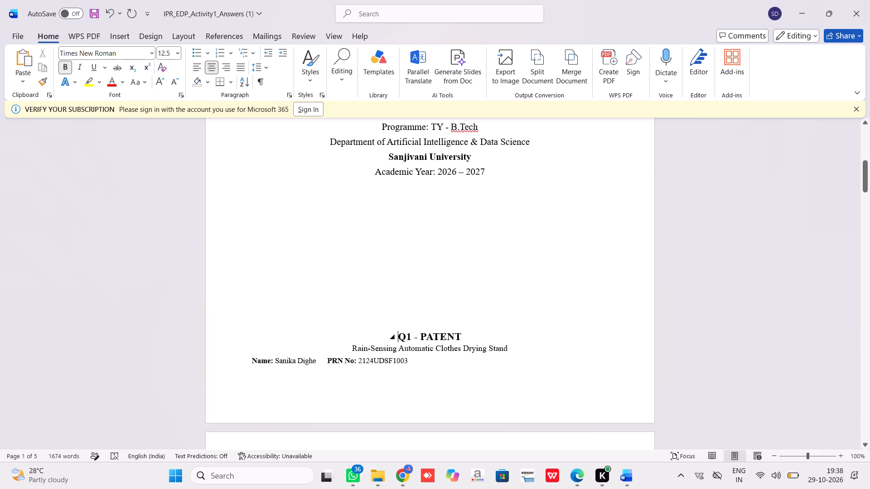
key(Return)
key(backslash)
key(Return)
Delete the "Q1 - PATENT" heading, the "Rain-Sensing Automatic Clothes Drying Stand" subtitle and the name and PRN line above the rule.
scroll(397, 331, down, 1)
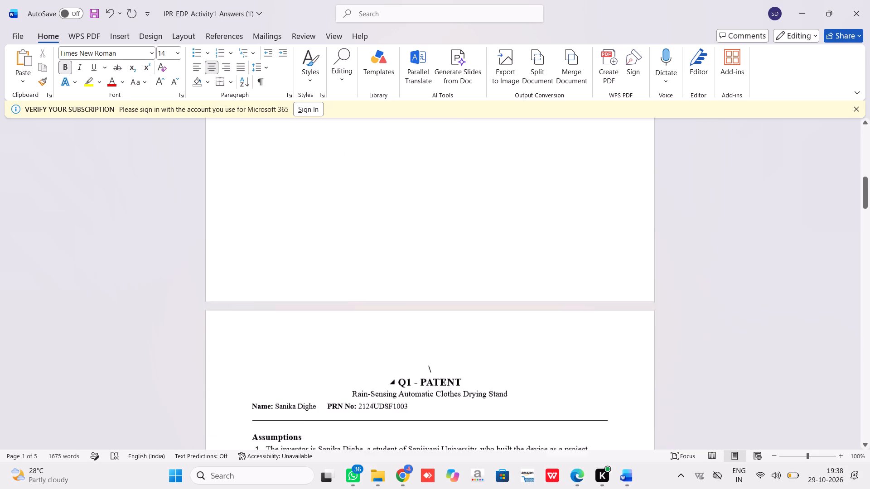
scroll(397, 331, down, 1)
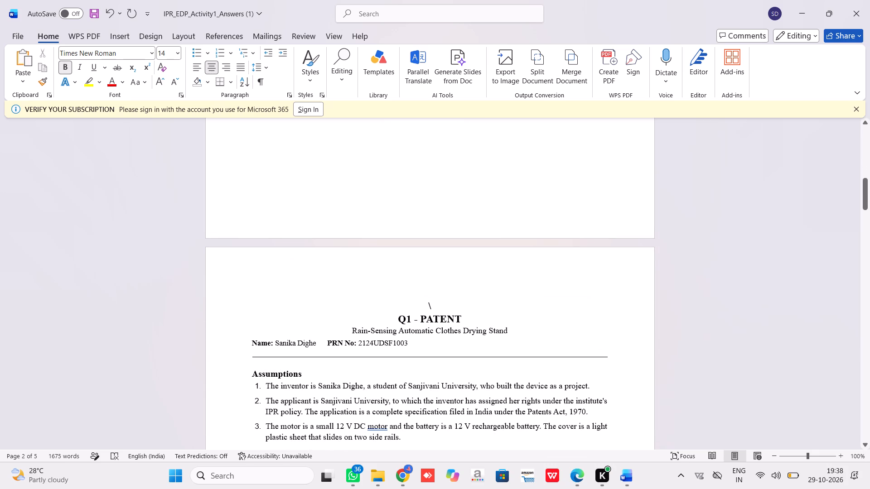
drag(405, 345, 400, 342)
drag(400, 342, 391, 313)
key(BackSpace)
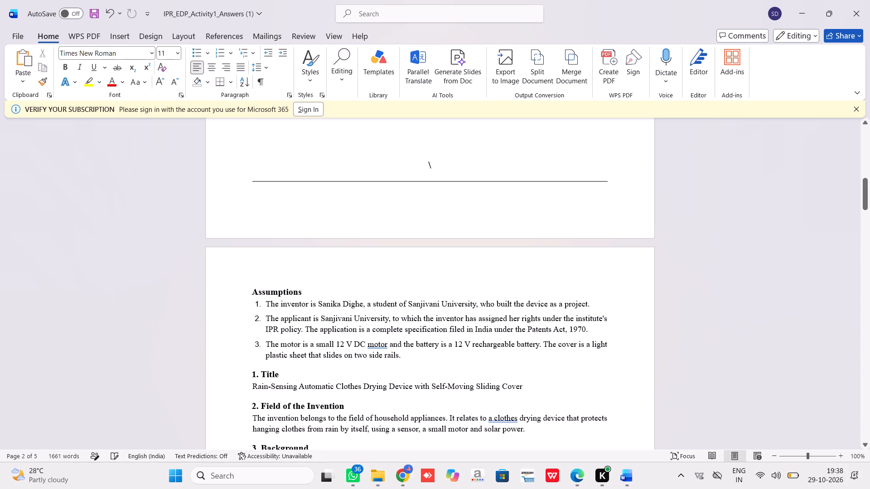
Switch to the assignment PDF in Edge and copy its heading from "Activity 1" through "Patent Drafting and Copyright Drafting".
click(576, 424)
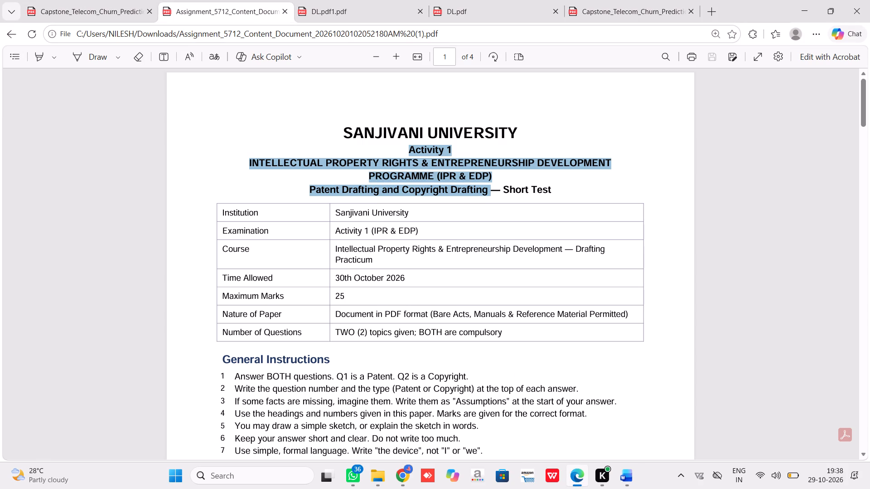
click(555, 177)
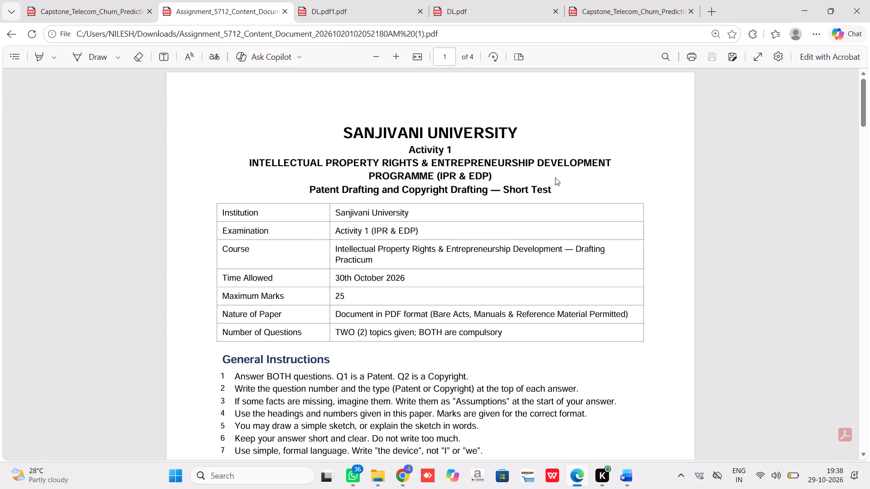
drag(489, 191, 401, 149)
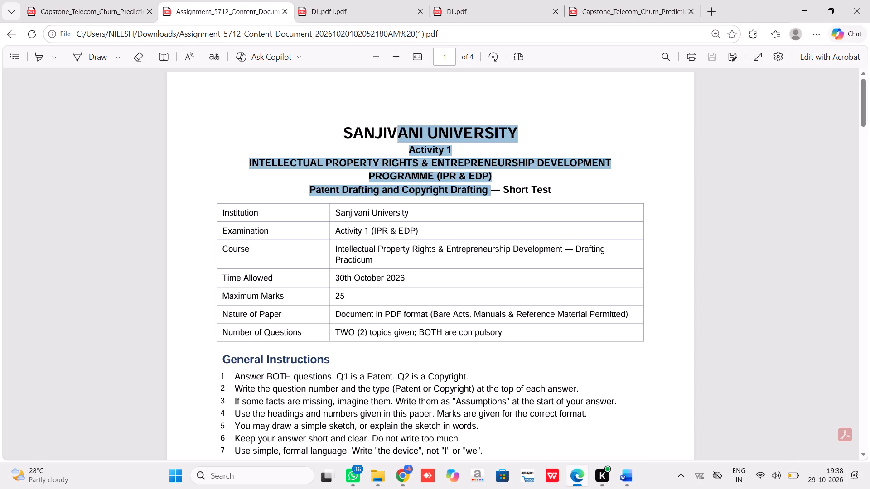
drag(401, 149, 401, 151)
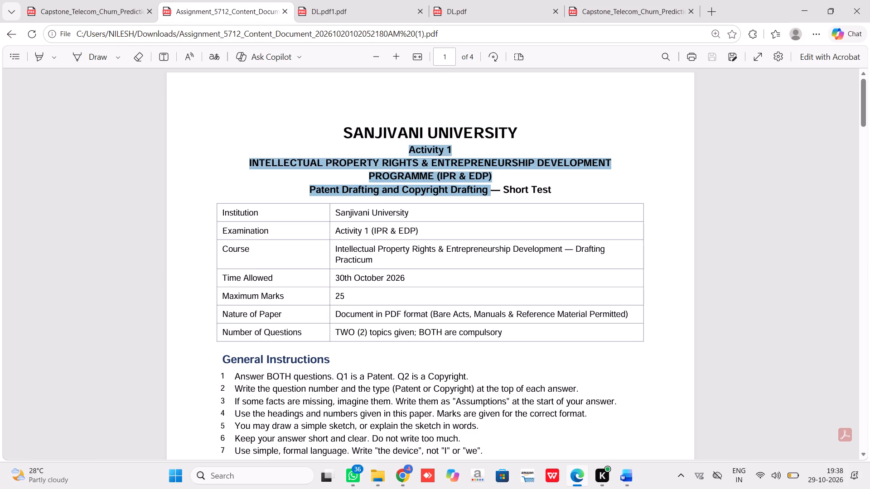
drag(401, 151, 401, 151)
key(ctrl+c)
click(416, 414)
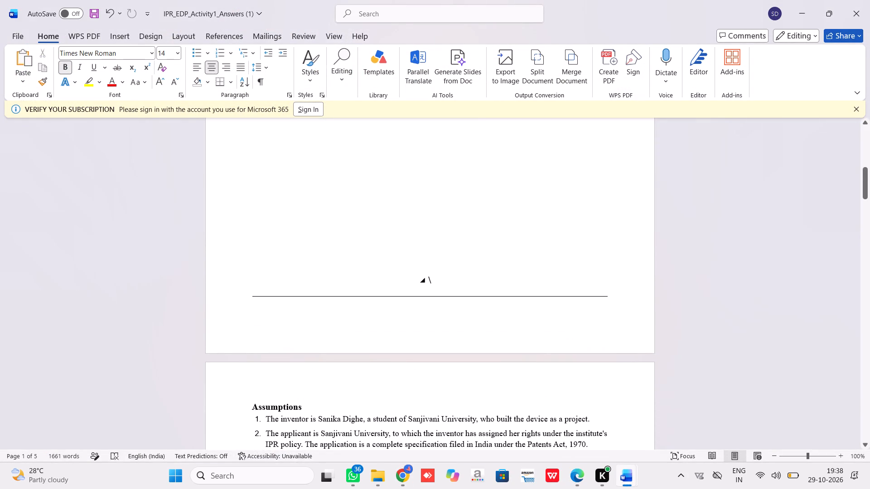
key(BackSpace)
key(ctrl+v)
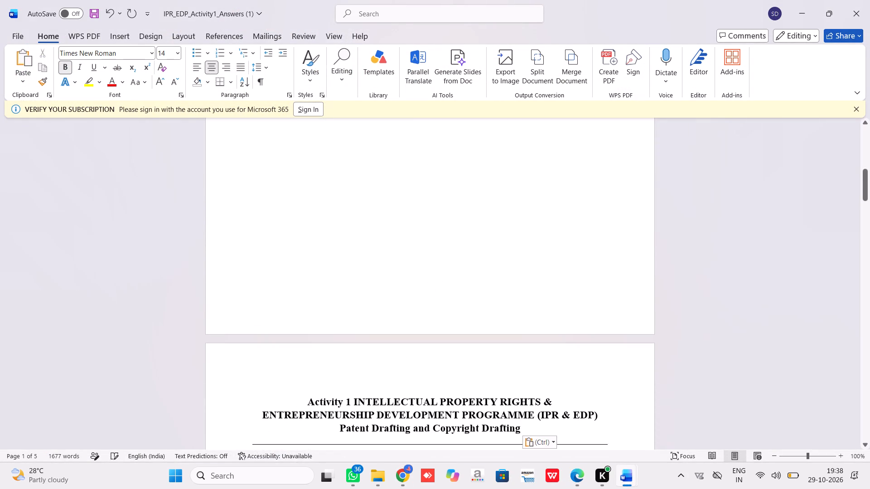
In assumption 2, replace "Sanjivani University" as the applicant with "the same person" and the inventor's name, followed by a comma.
scroll(436, 285, down, 1)
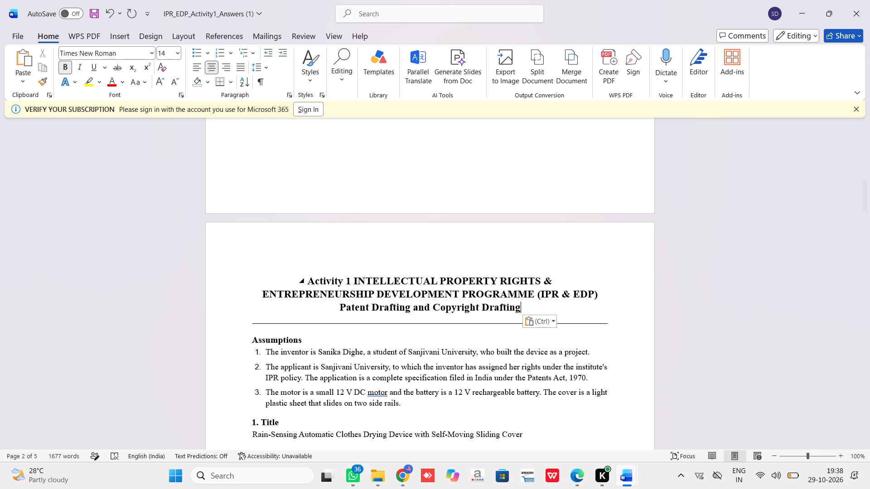
scroll(436, 285, down, 1)
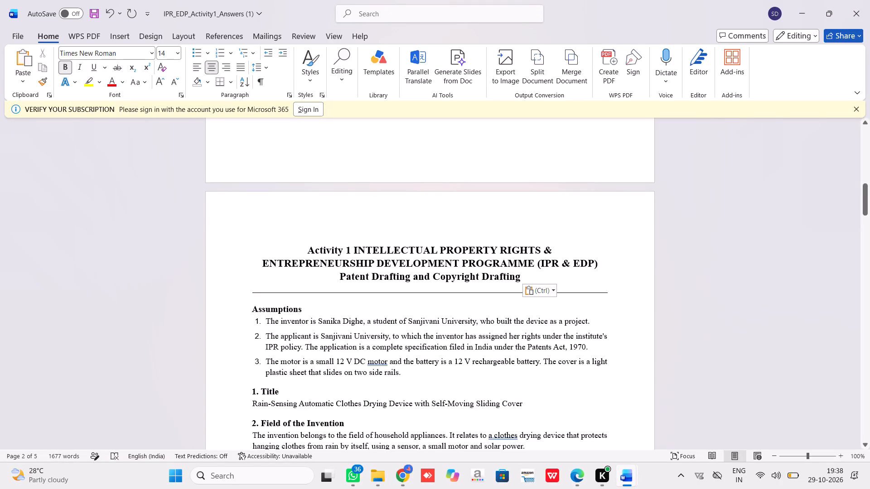
ctrl+scroll(336, 345, up, 1)
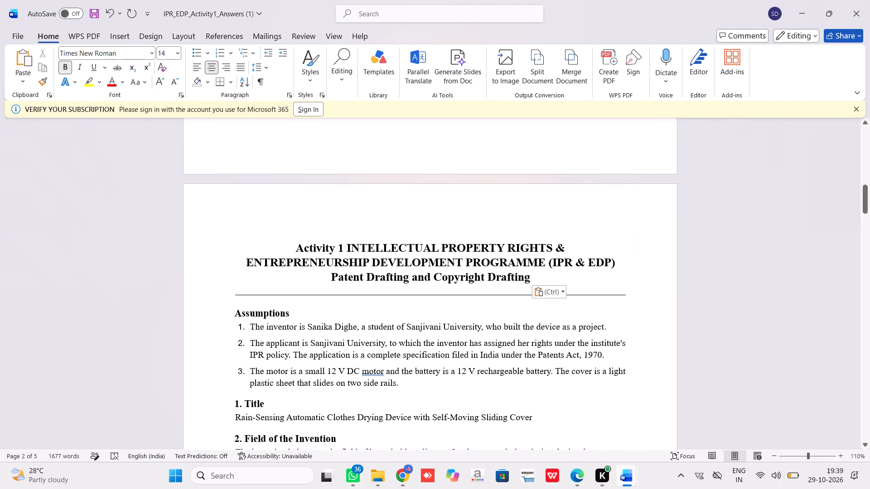
click(387, 345)
key(BackSpace)
key(BackSpace)
key(BackSpace)
key(BackSpace)
key(BackSpace)
key(BackSpace)
key(BackSpace)
key(BackSpace)
key(BackSpace)
key(BackSpace)
key(BackSpace)
key(BackSpace)
key(BackSpace)
key(BackSpace)
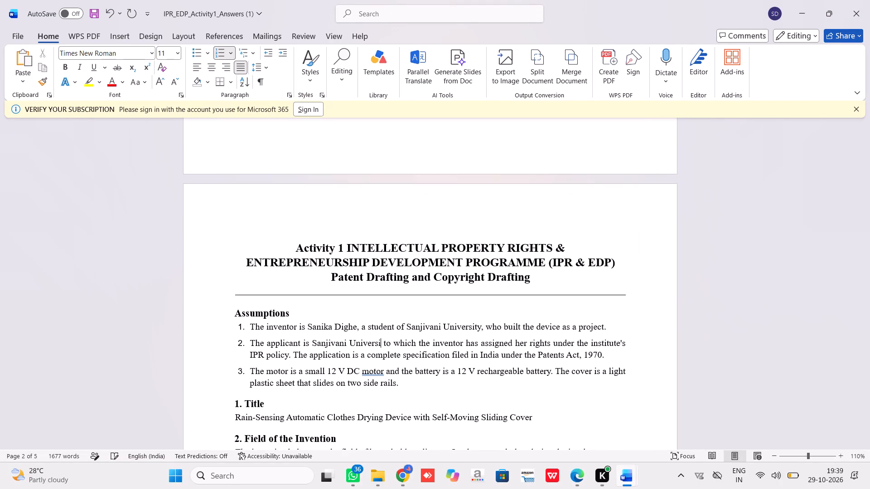
key(BackSpace)
key(BackSpace)
key(BackSpace)
key(BackSpace)
key(BackSpace)
key(BackSpace)
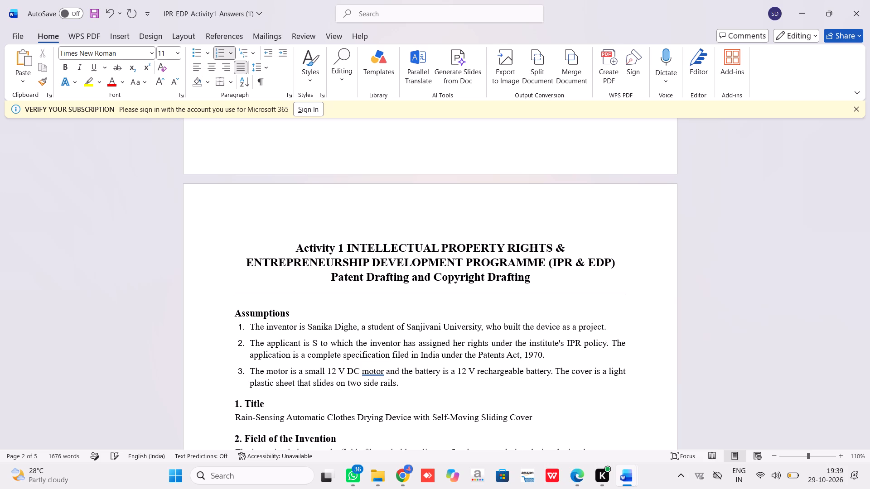
text(ani)
key(BackSpace)
key(BackSpace)
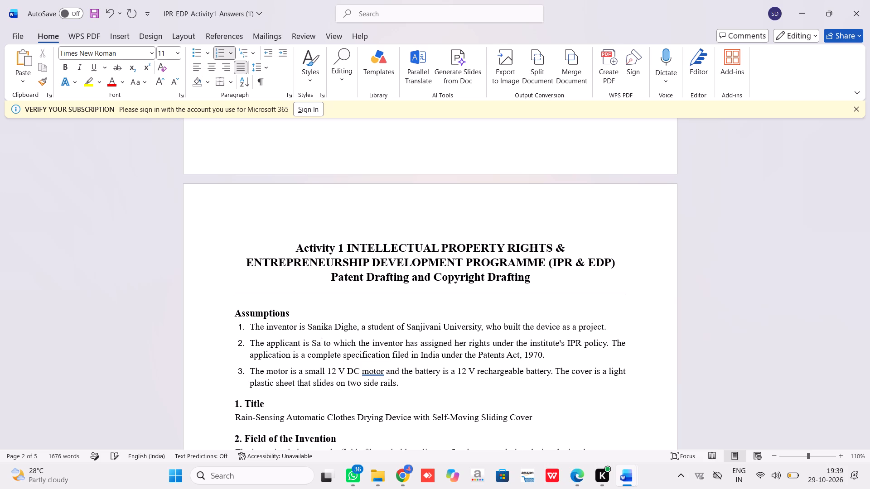
key(BackSpace)
key(BackSpace)
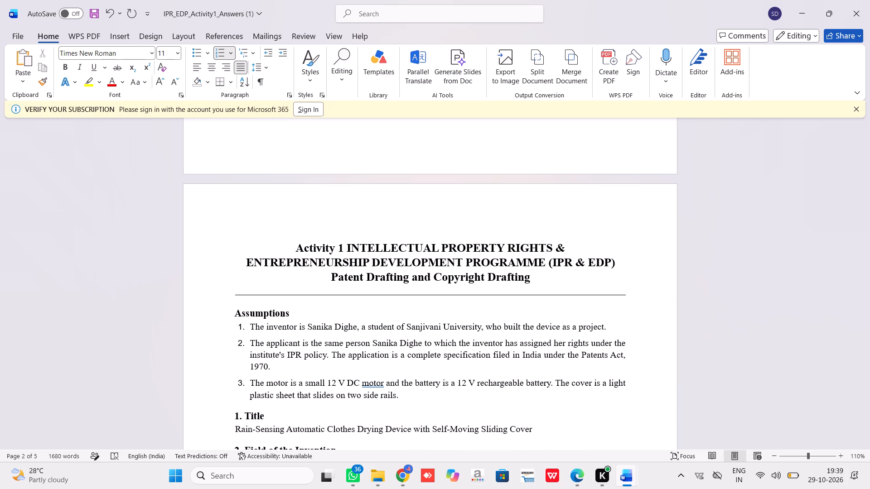
key(period)
key(BackSpace)
key(comma)
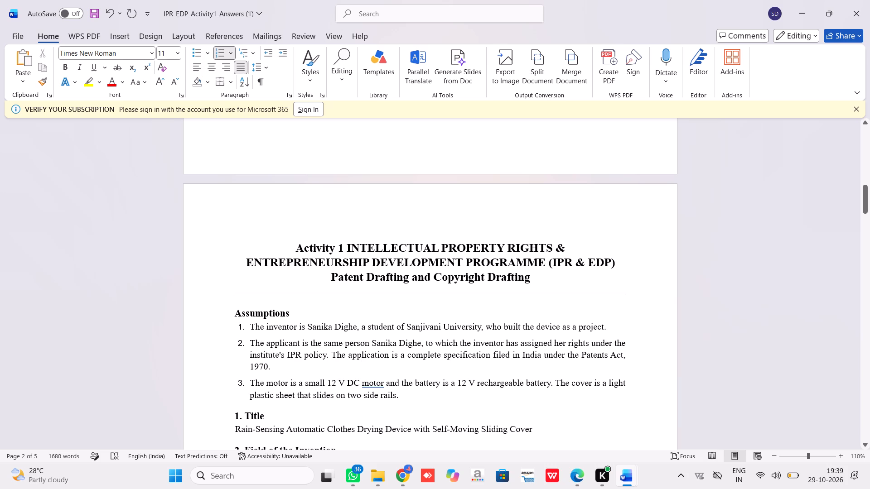
Delete "to which the inventor has assigned her rights under the institute's IPR policy." from assumption 2.
drag(426, 343, 331, 356)
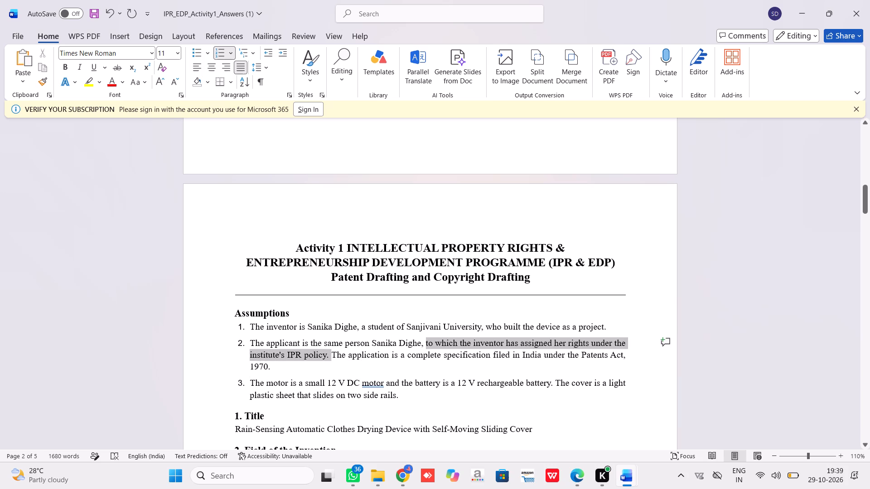
drag(331, 356, 330, 356)
key(BackSpace)
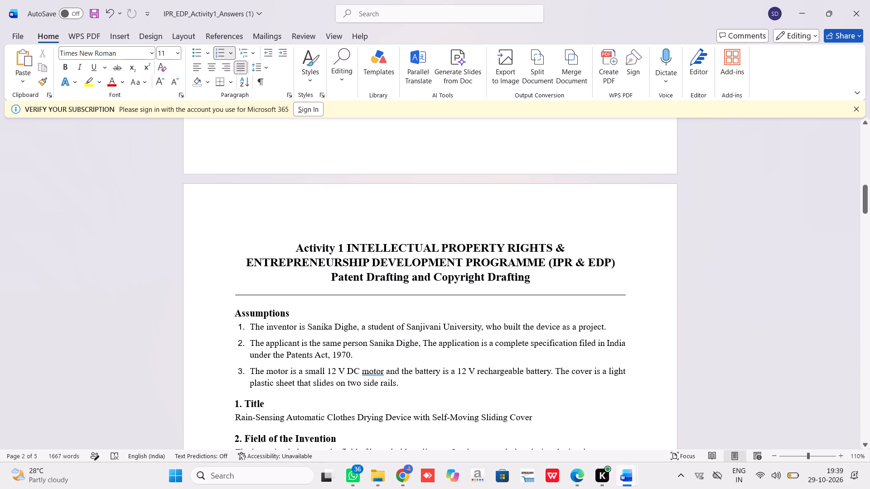
Add "Kopargaon Maharashtra, india" after the applicant's name in assumption 2.
key(k)
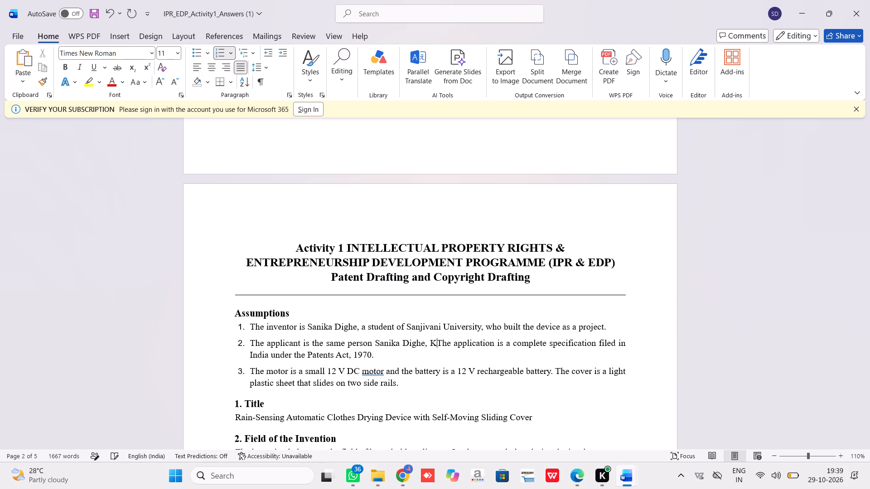
text(opargaon)
key(space)
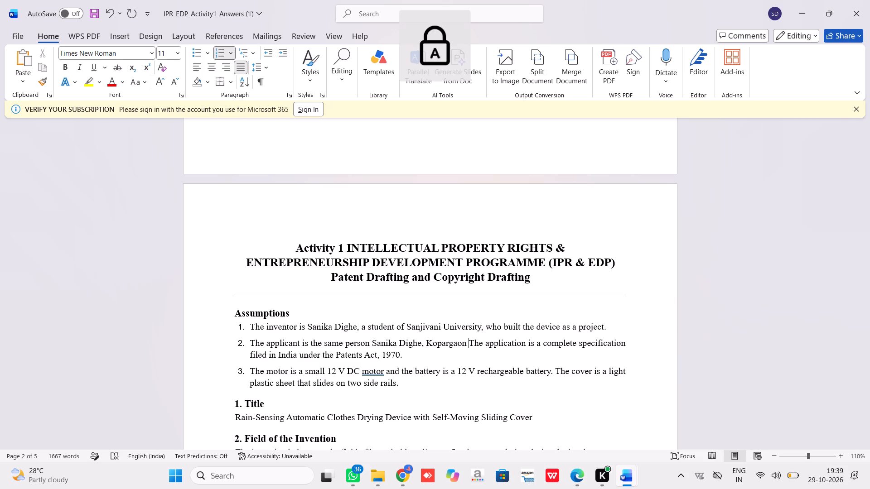
text(aharashtra)
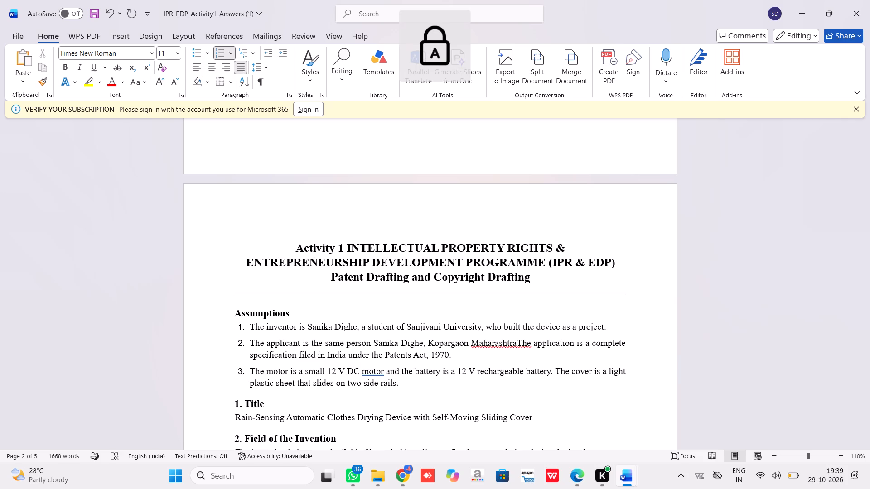
text(indis)
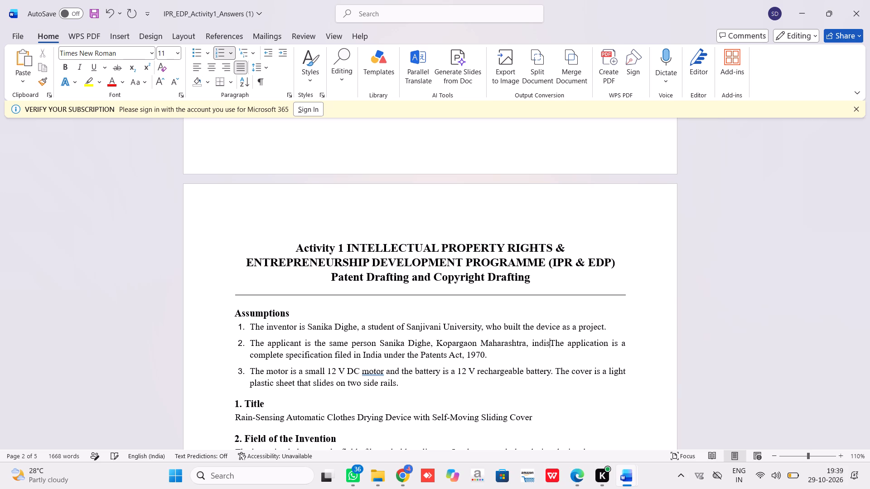
key(BackSpace)
key(a)
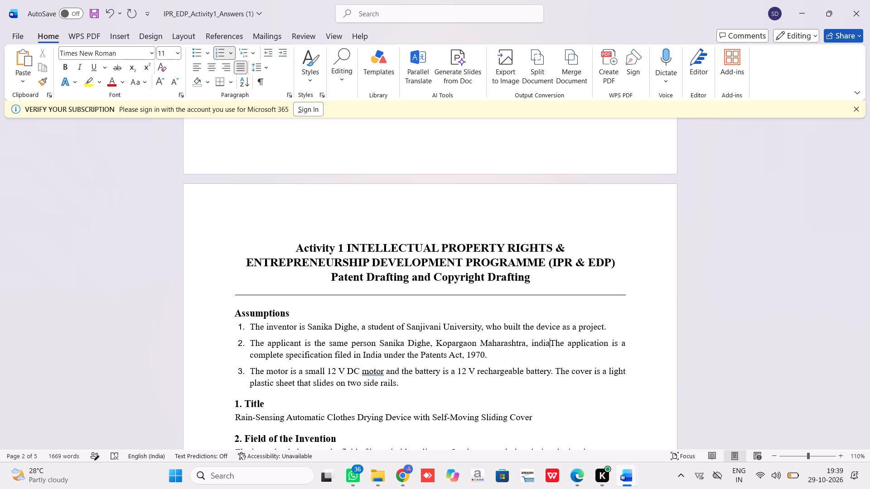
Split the sentence starting "The application is a complete specification" off into its own numbered assumption.
key(Return)
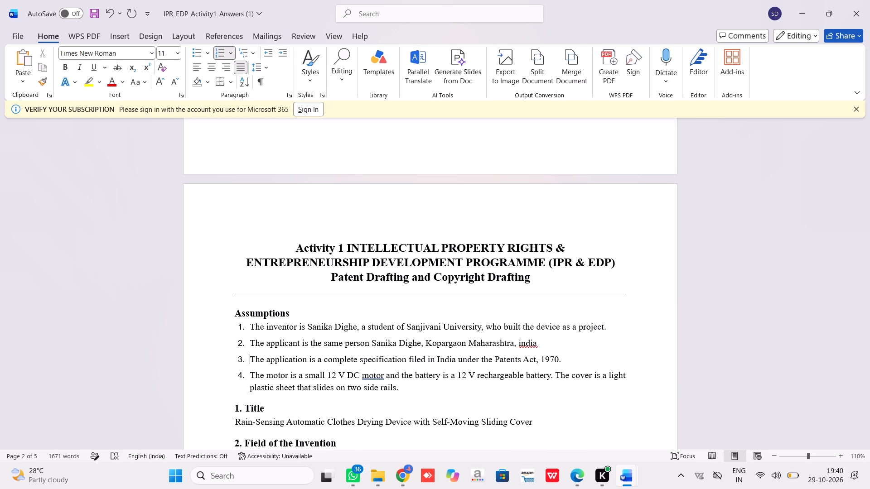
Review the patent answer from the Assumptions through the Title, Field of the Invention, Background and Objects sections.
scroll(330, 356, down, 1)
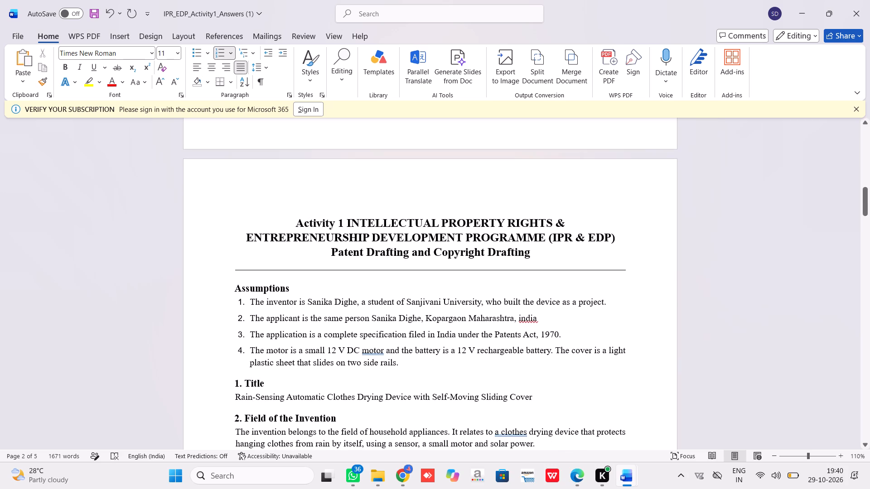
scroll(330, 356, down, 1)
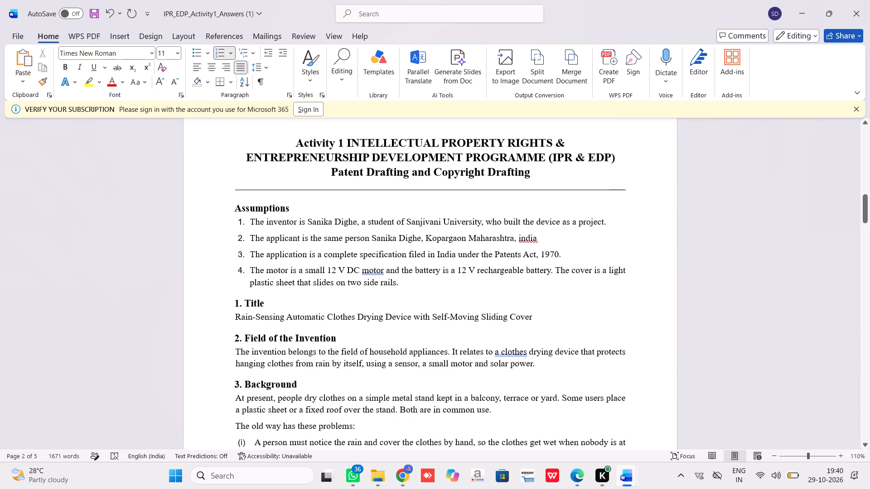
scroll(330, 356, down, 2)
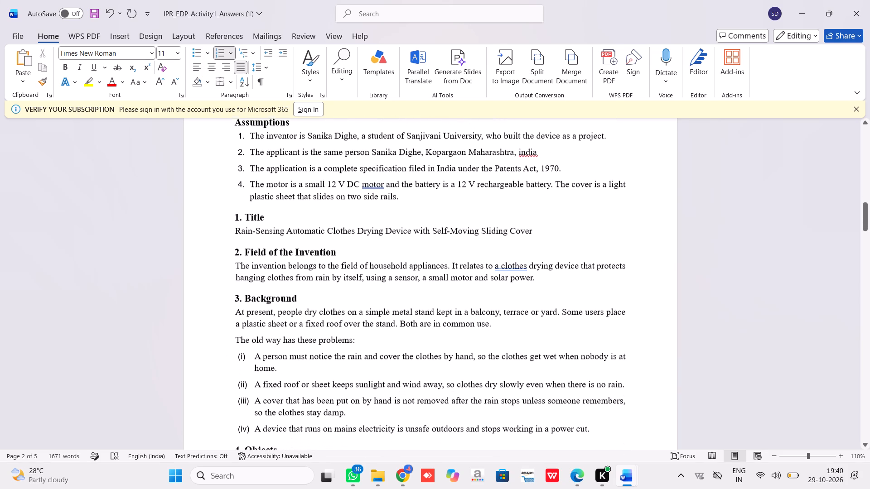
scroll(330, 356, down, 1)
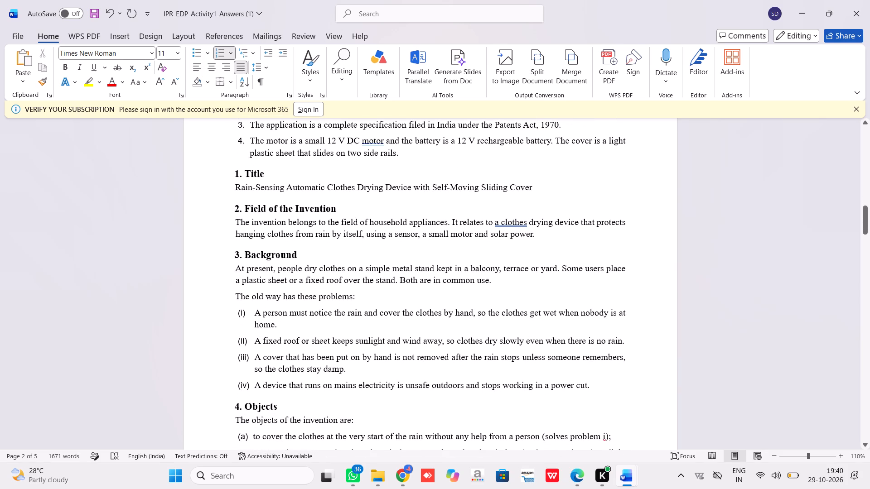
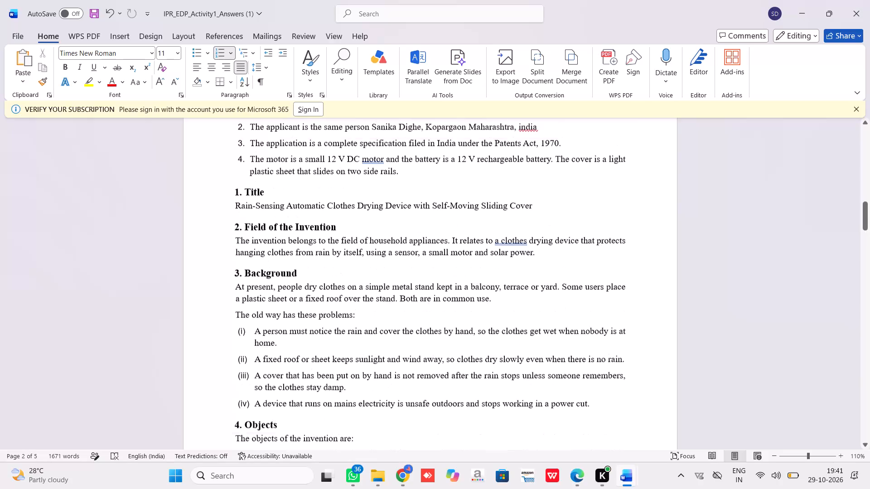
Remove the blank lines before the Programme line on the cover page and restart it on its own line below the PRN number.
scroll(459, 321, up, 4)
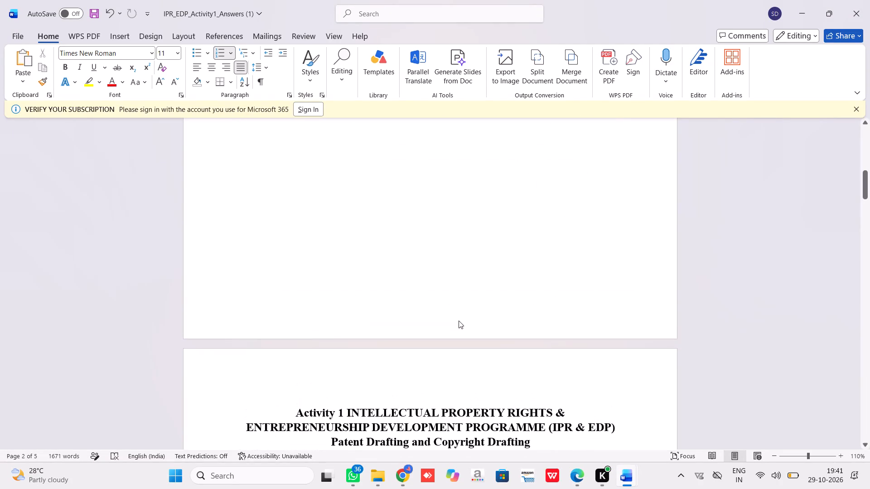
scroll(459, 321, up, 3)
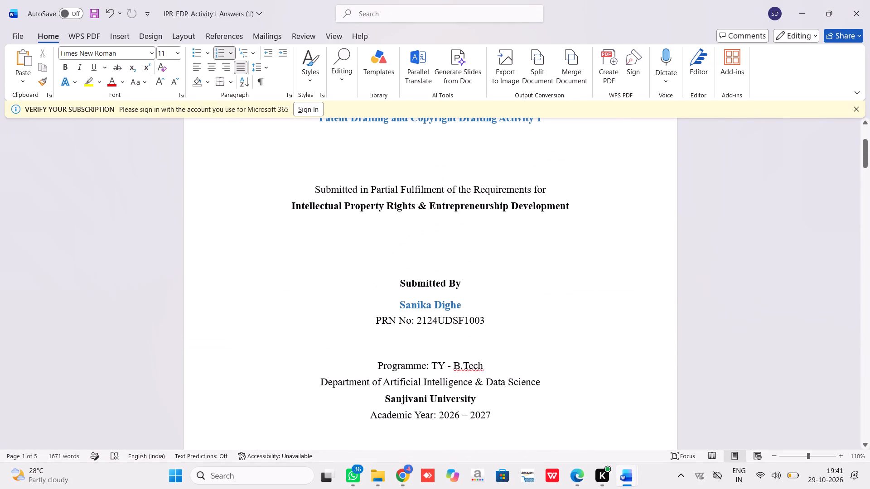
scroll(459, 321, up, 1)
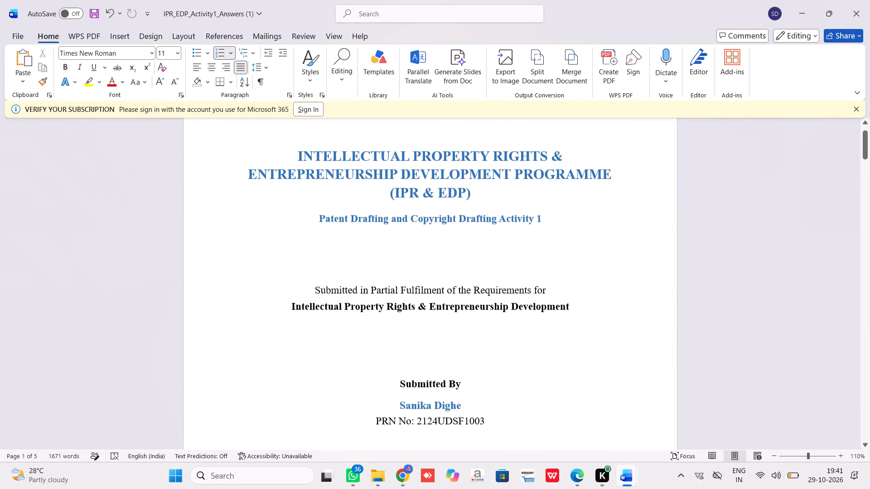
scroll(459, 321, down, 1)
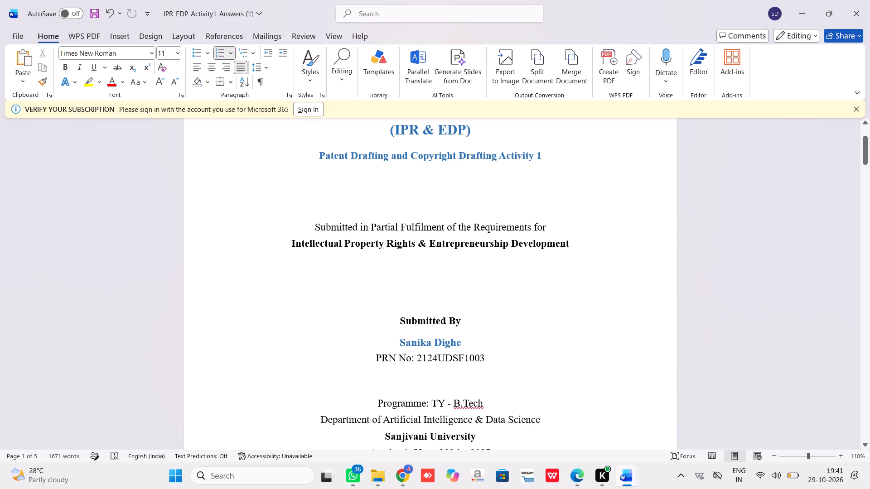
click(376, 405)
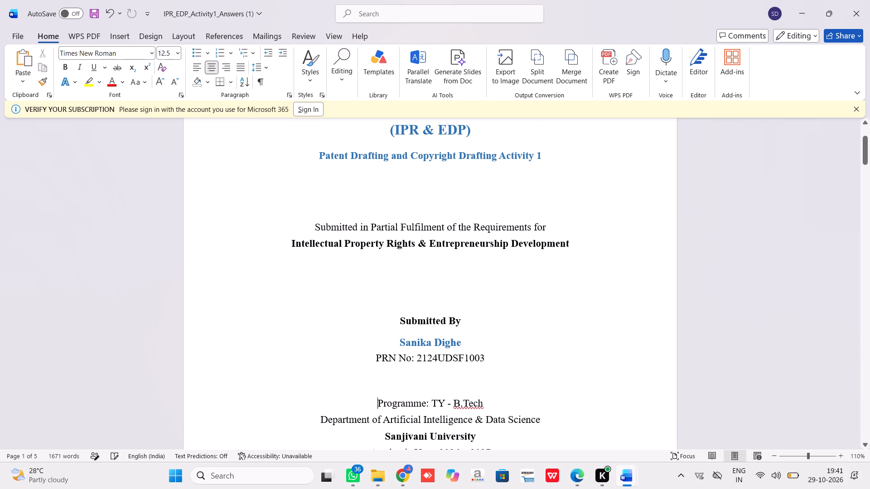
key(BackSpace)
key(BackSpace)
key(BackSpace)
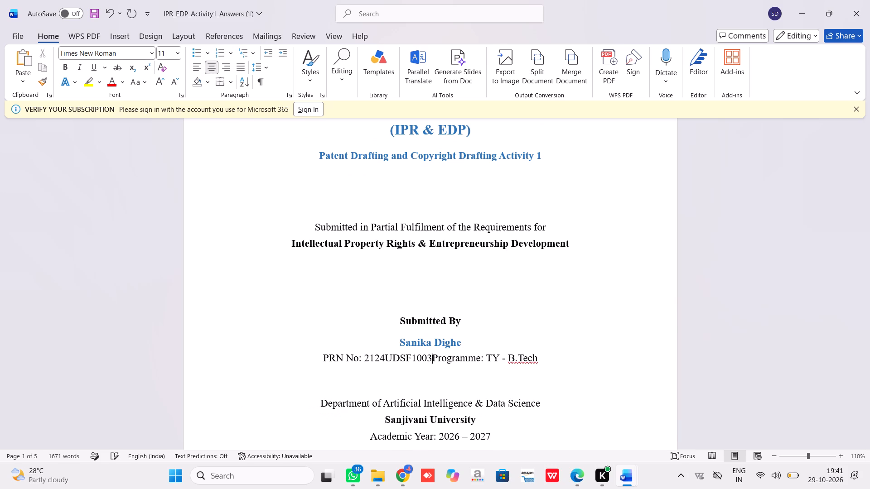
key(Return)
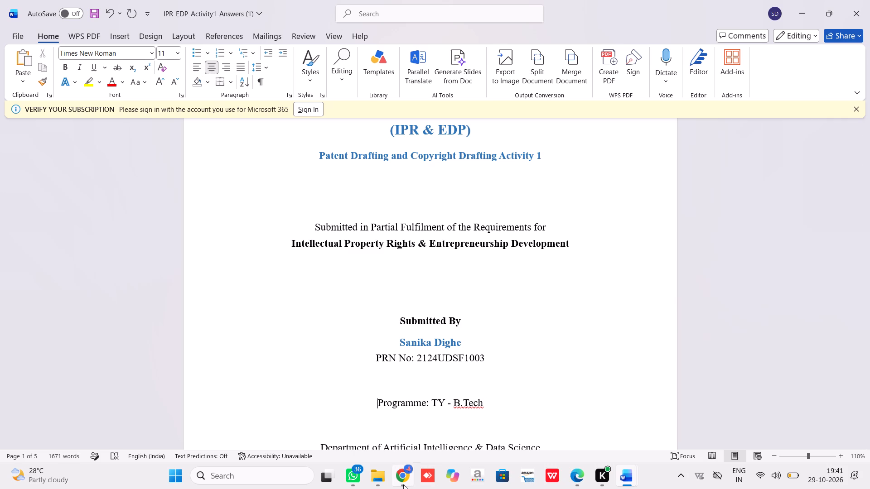
In Chrome, search for "pdf to word" in a new tab and open the iLovePDF converter.
click(408, 435)
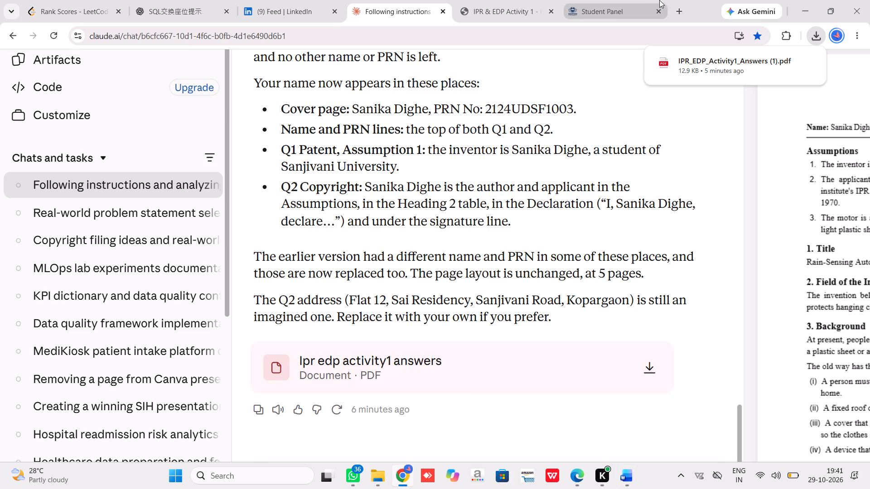
click(677, 10)
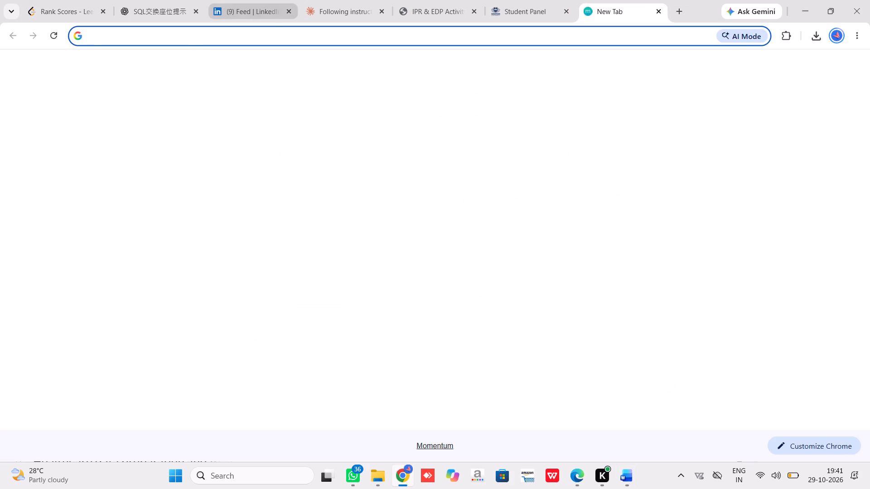
click(191, 47)
text(pd)
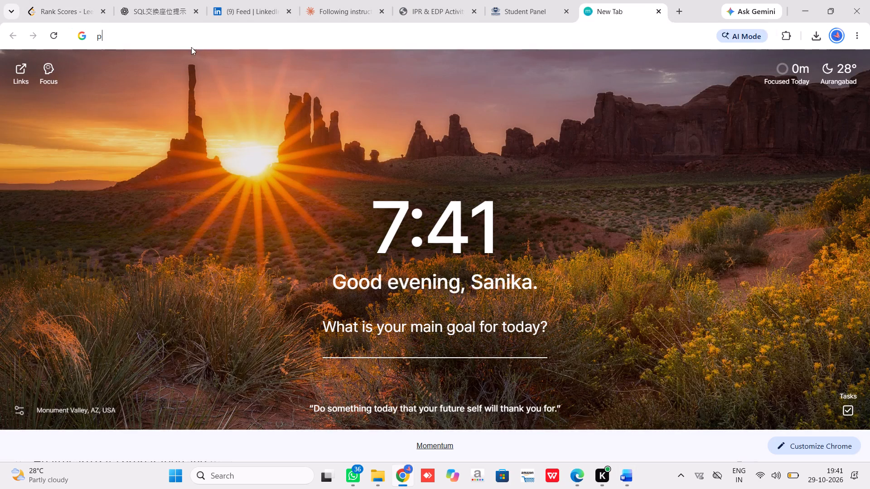
text(f to word)
key(Return)
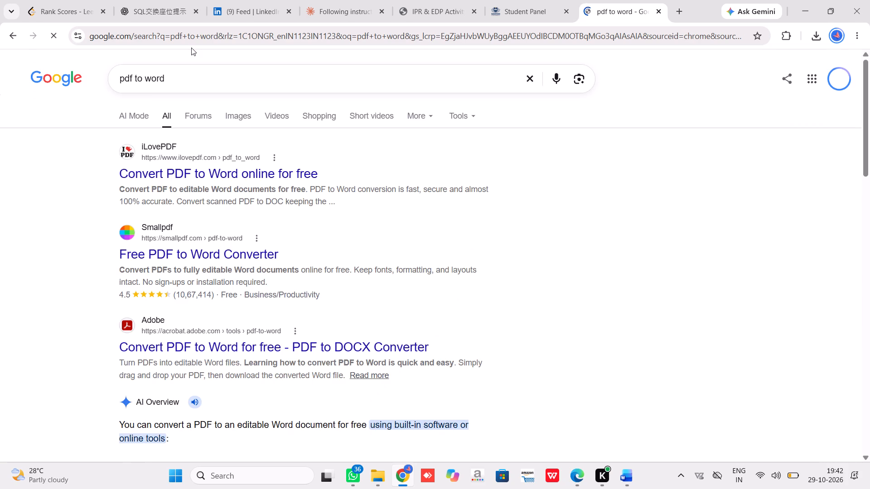
click(164, 154)
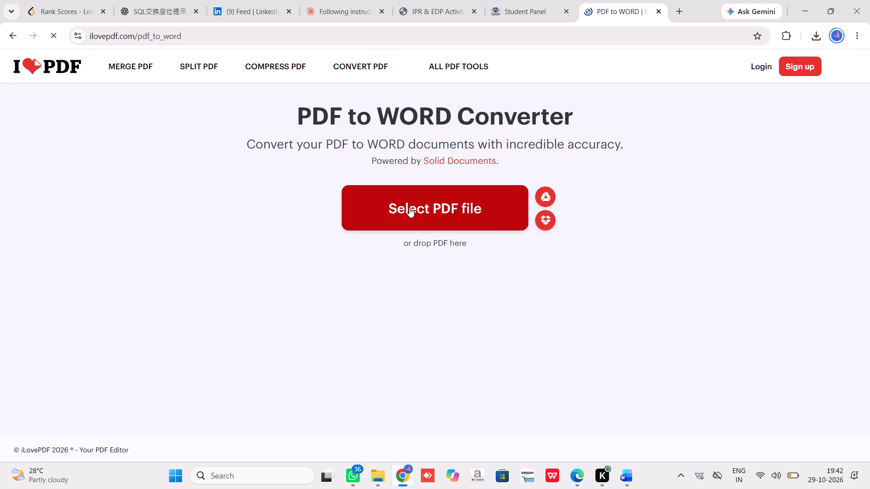
Convert IPR_EDP_Activity1_Answers (1).pdf from the Downloads folder to Word and download the converted document.
click(409, 208)
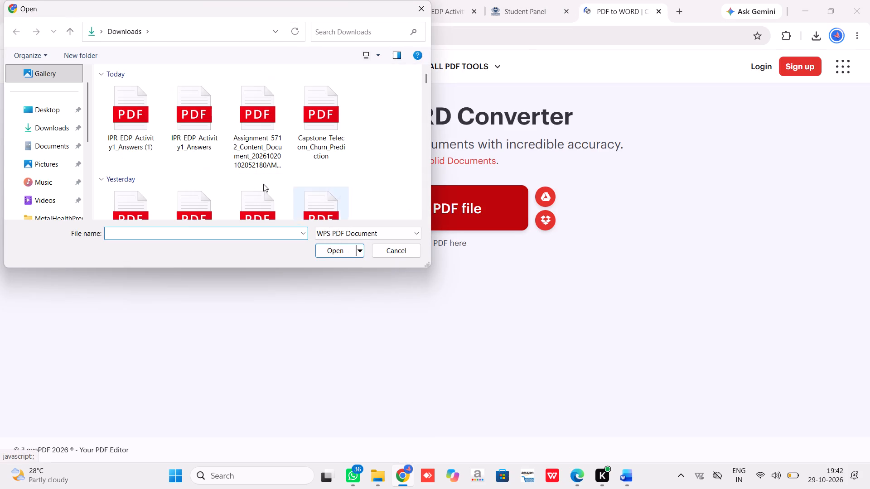
click(121, 124)
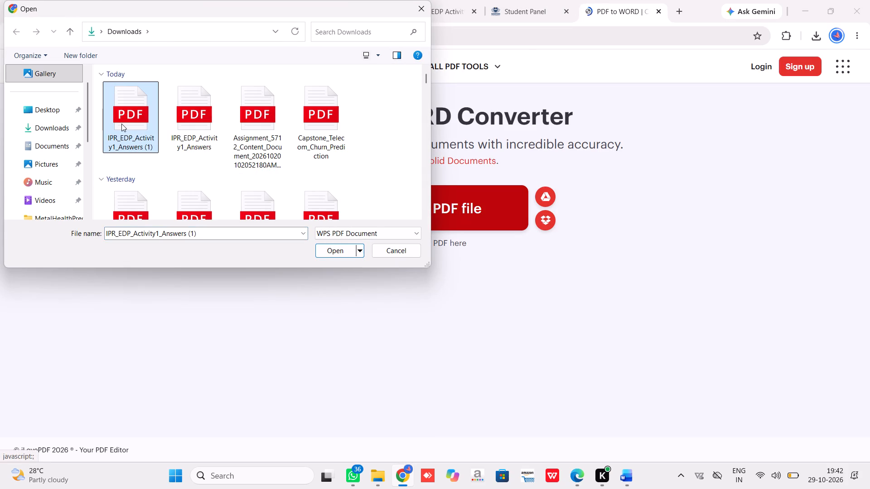
click(349, 249)
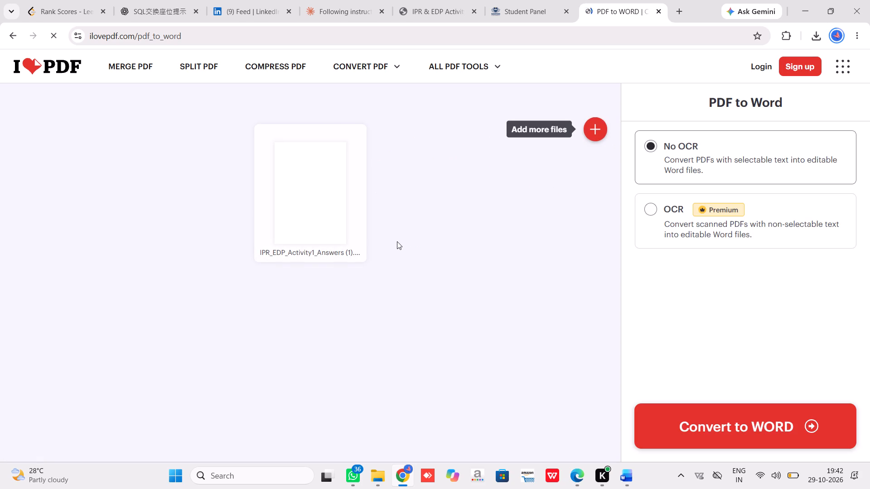
click(724, 434)
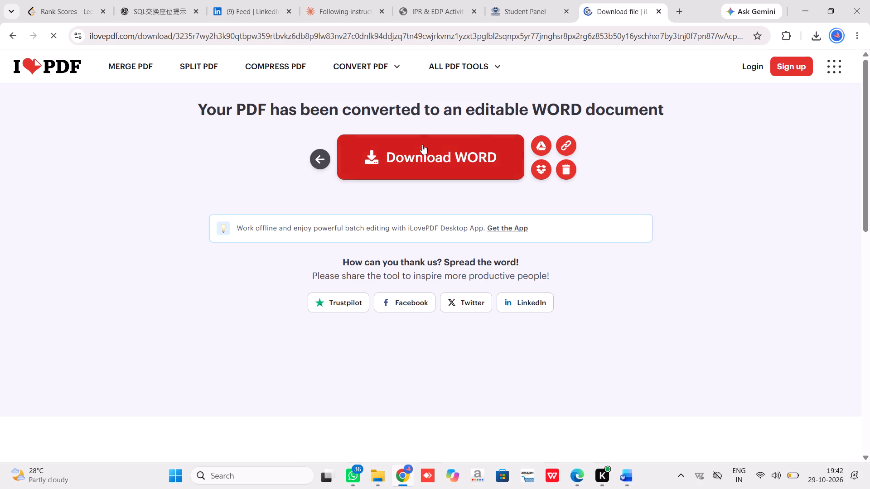
click(430, 164)
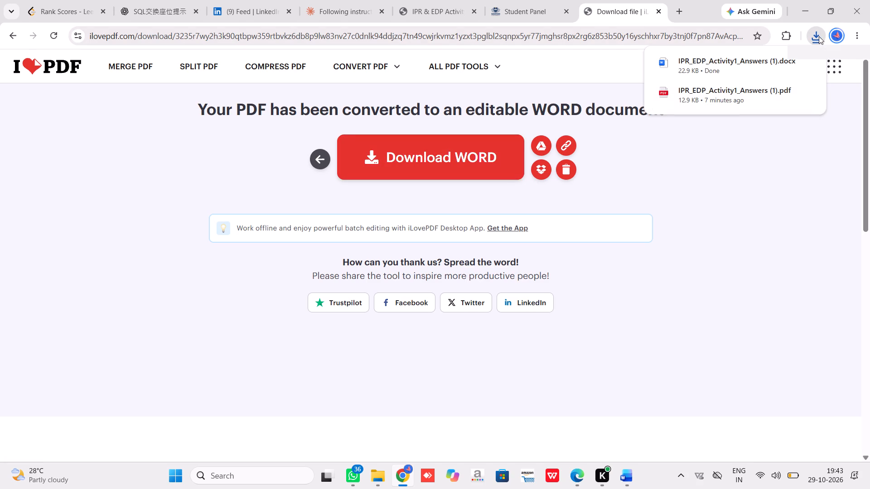
Open the downloaded IPR_EDP_Activity1_Answers (1).docx in WPS Office and examine its cover page layout.
click(807, 65)
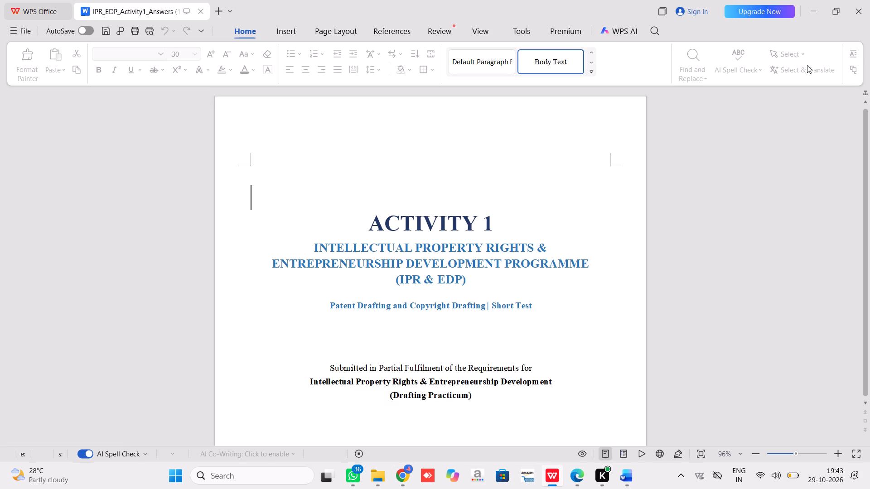
scroll(807, 65, down, 1)
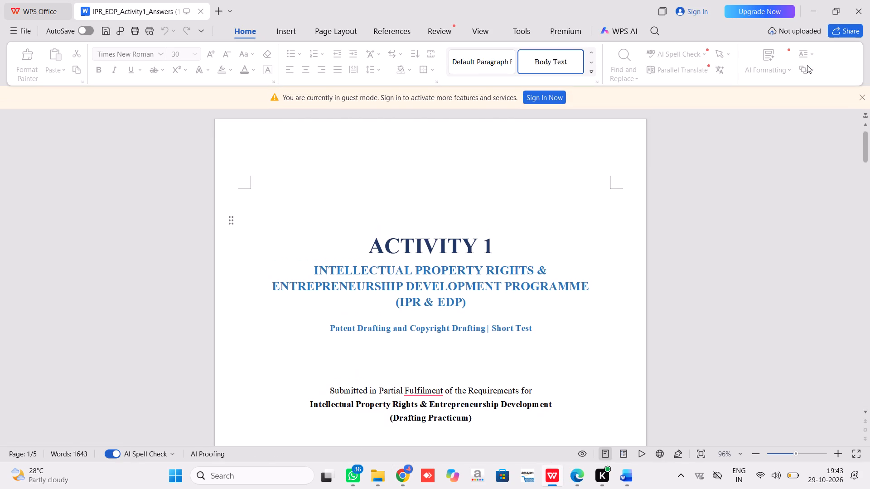
scroll(807, 65, down, 5)
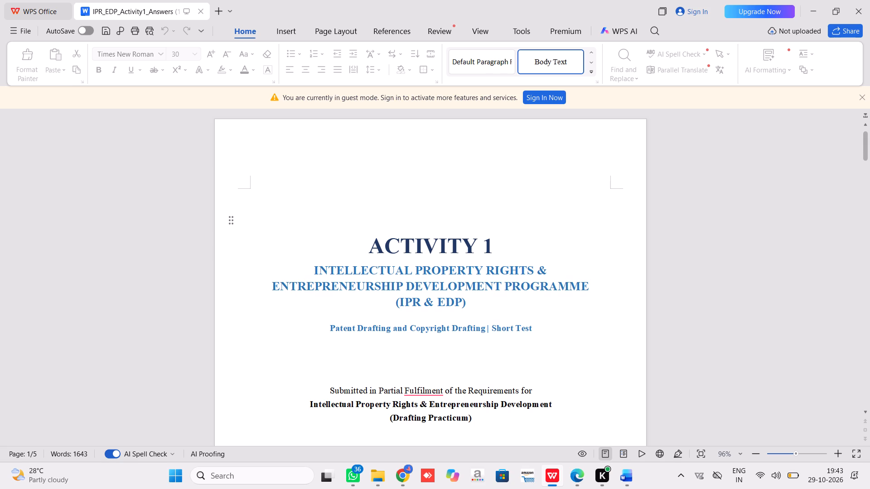
scroll(430, 345, down, 1)
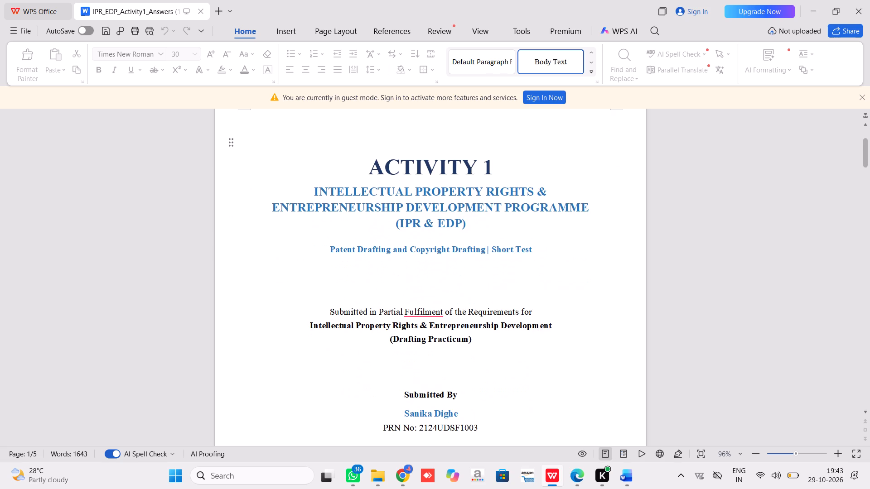
scroll(430, 345, down, 4)
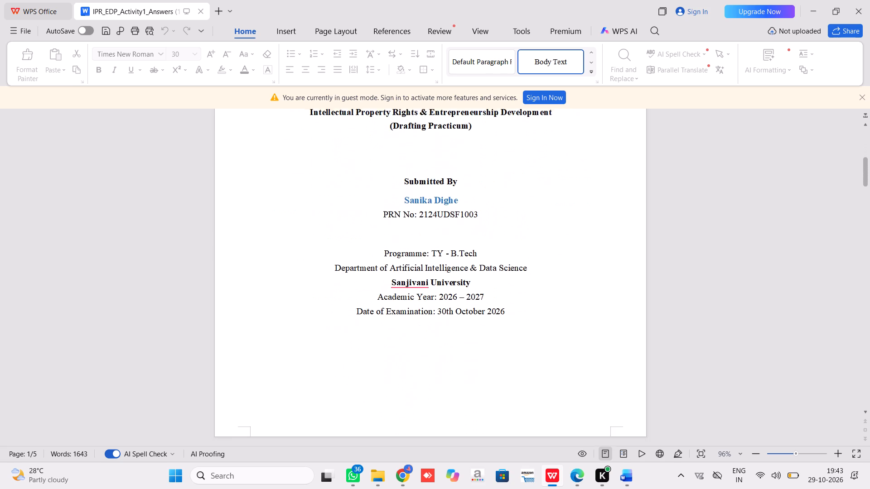
click(812, 11)
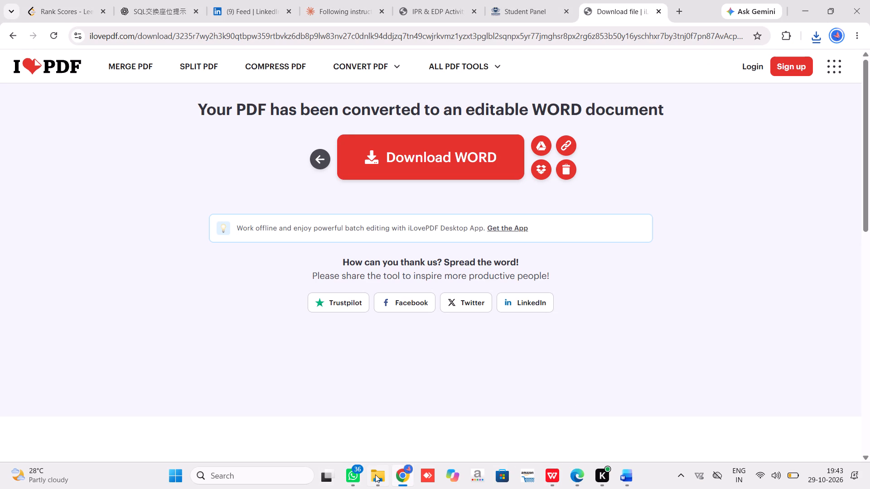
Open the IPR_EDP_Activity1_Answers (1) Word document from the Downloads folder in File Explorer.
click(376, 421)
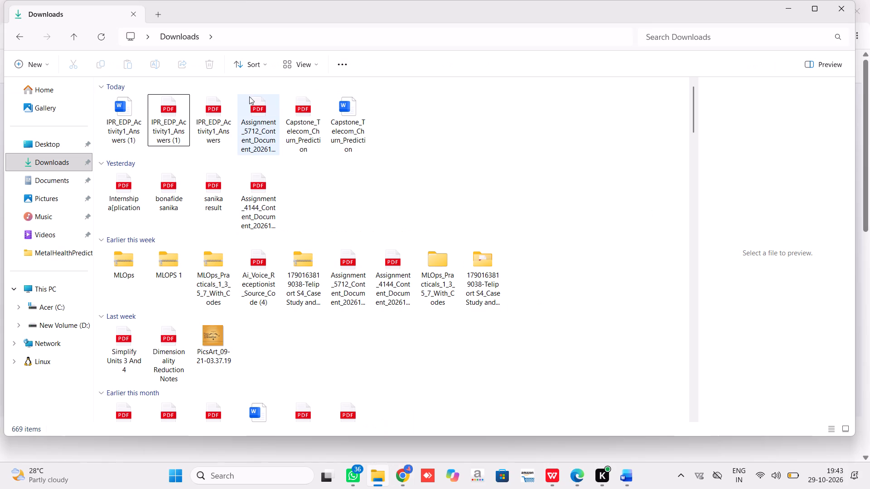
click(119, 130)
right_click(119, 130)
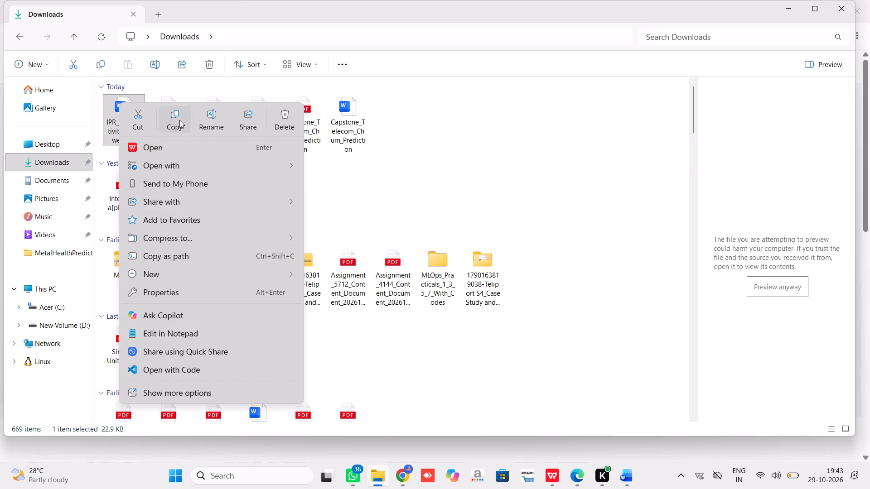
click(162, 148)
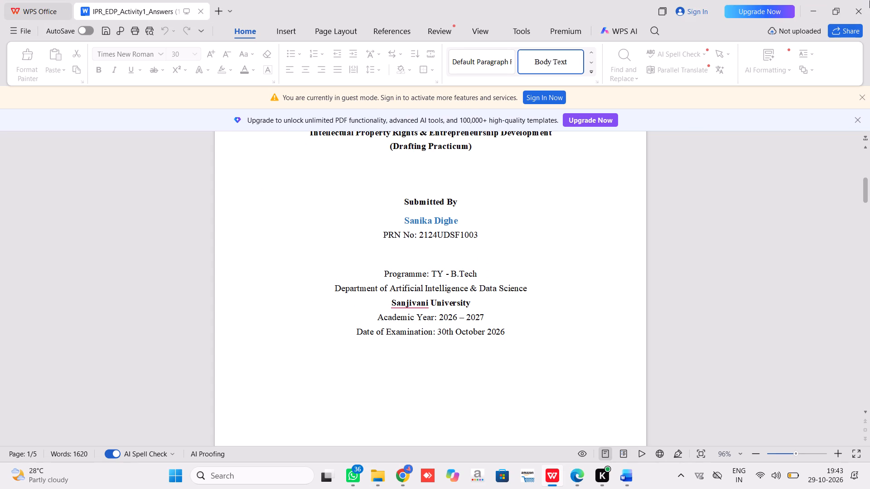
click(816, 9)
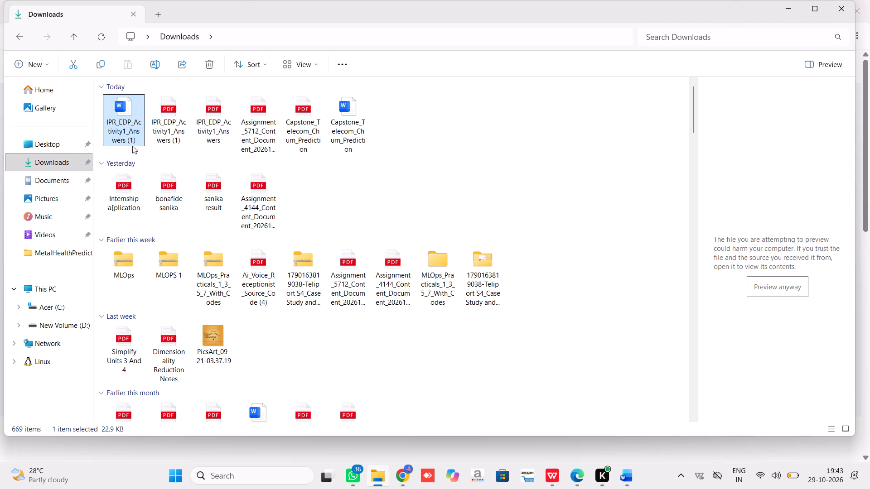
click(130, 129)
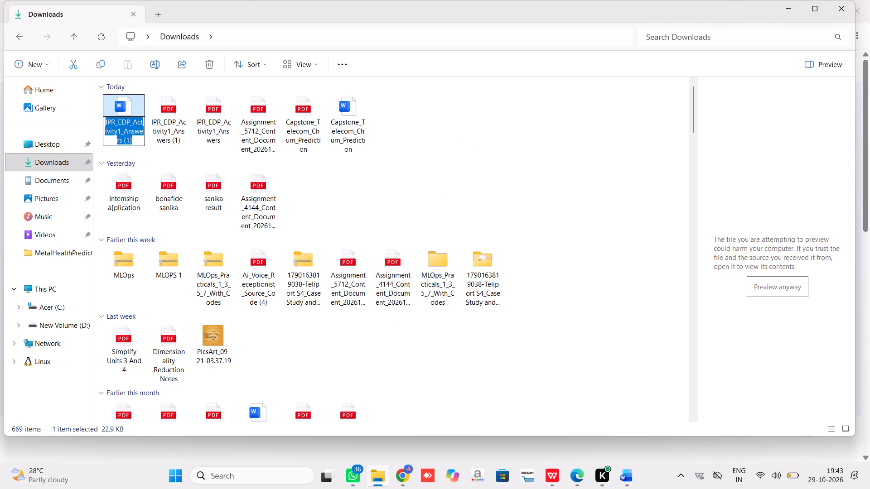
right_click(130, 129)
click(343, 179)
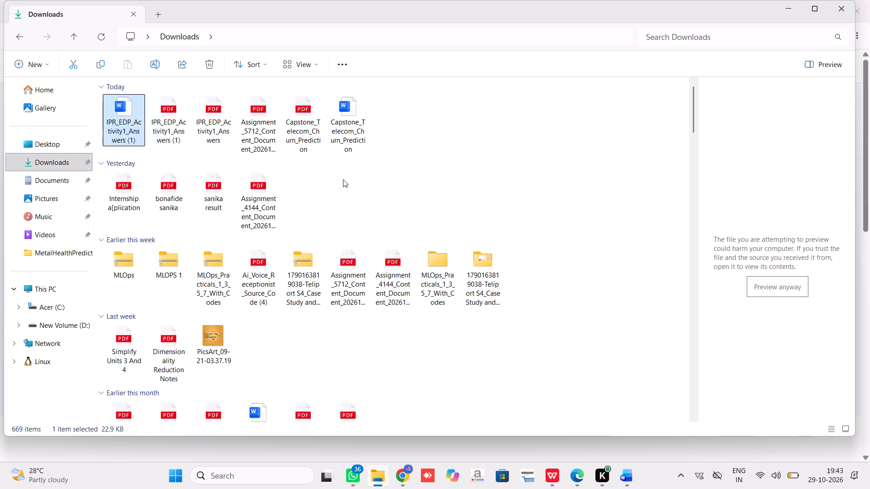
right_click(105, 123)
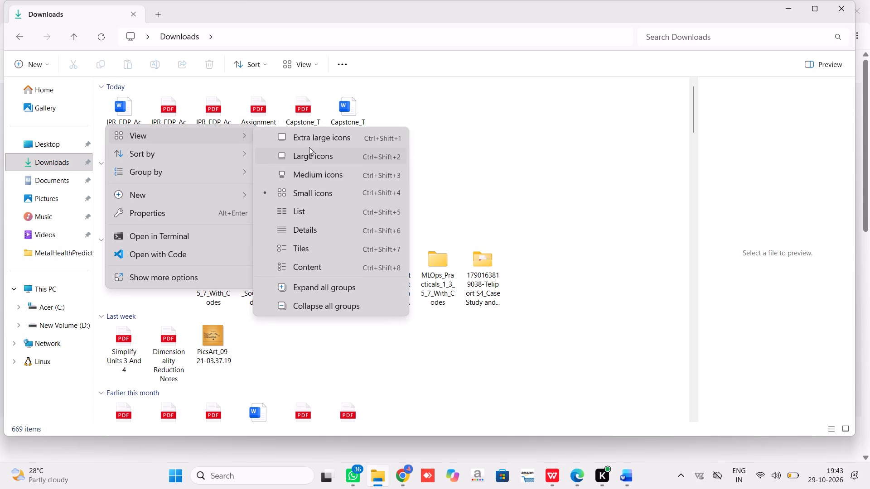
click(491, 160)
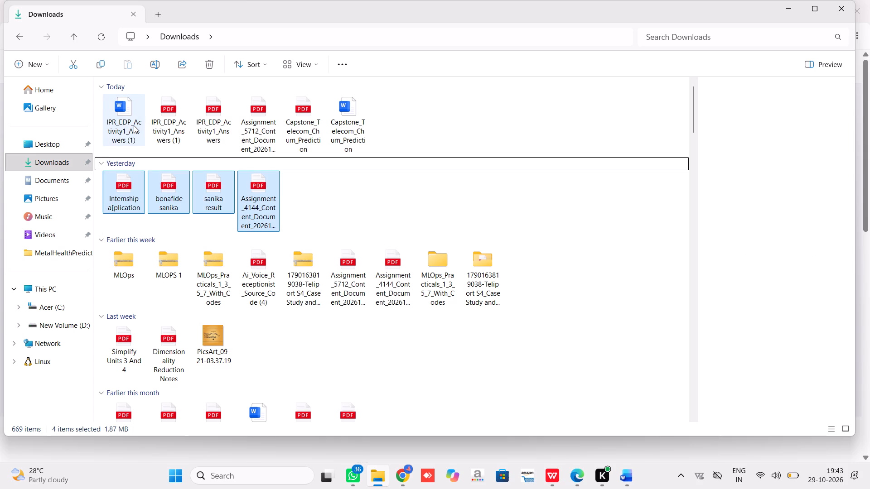
Open the IPR_EDP_Activity1_Answers (1) document in Word as a local copy for merging changes later, and enable editing.
right_click(134, 125)
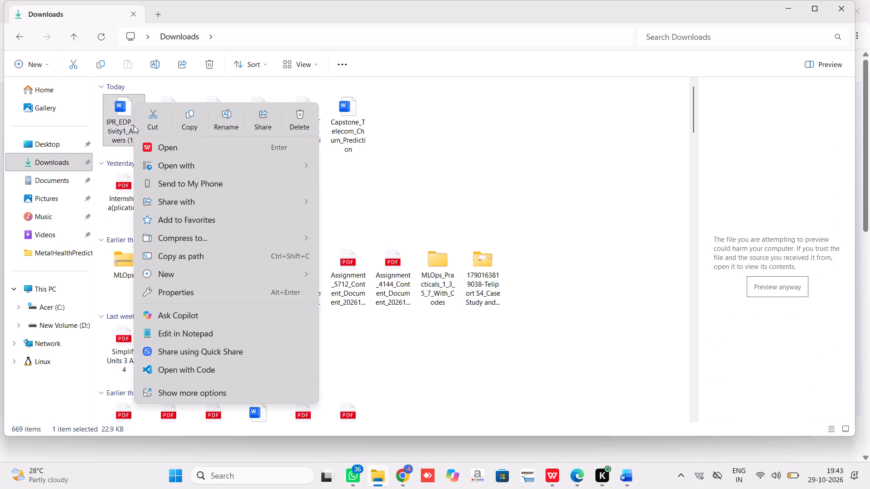
click(184, 165)
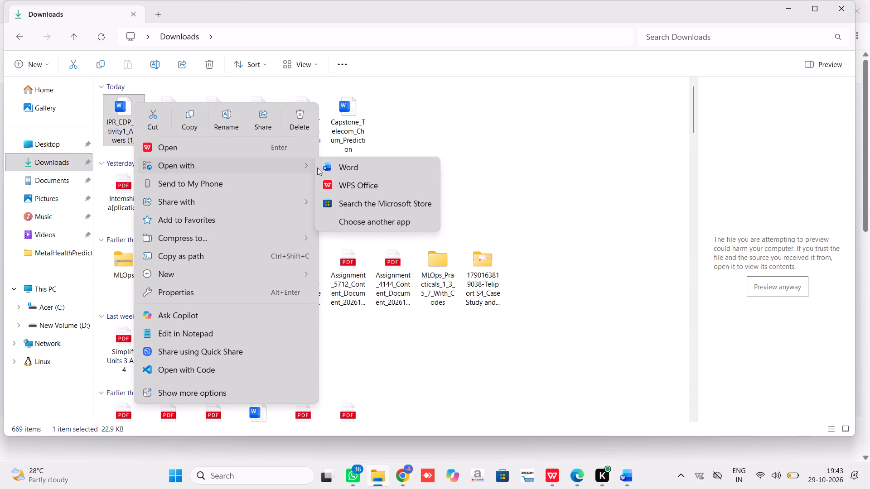
click(348, 163)
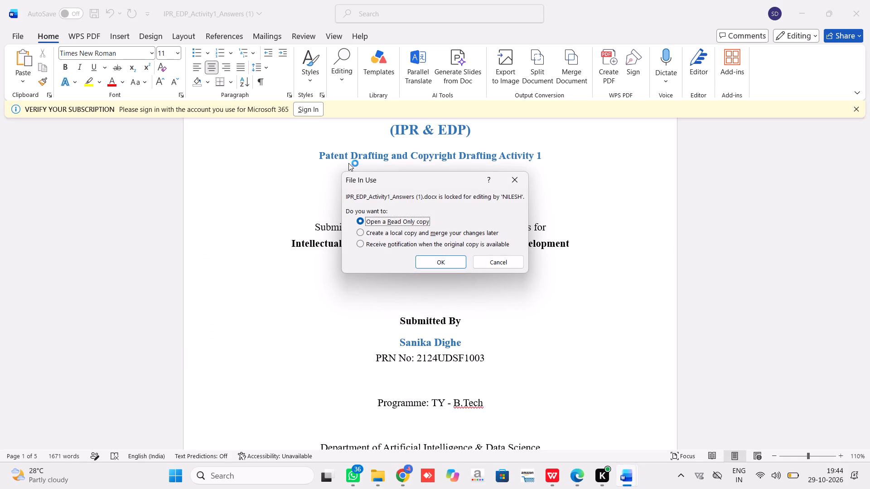
click(362, 232)
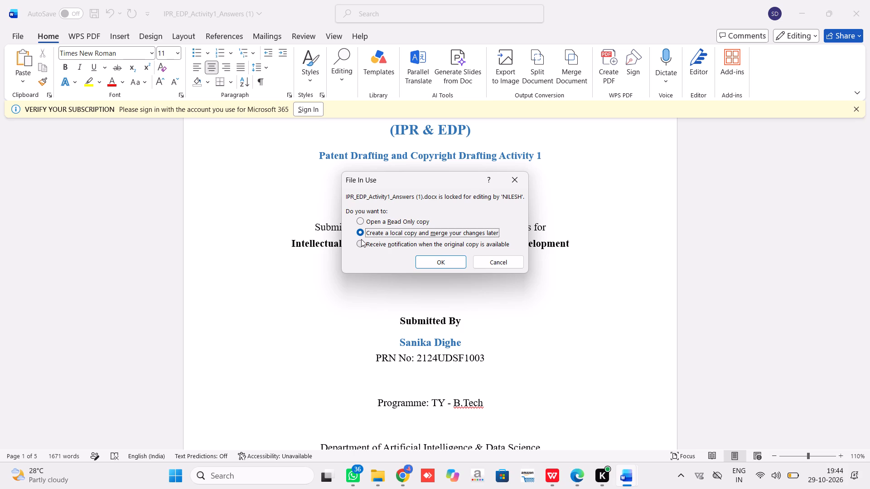
click(444, 264)
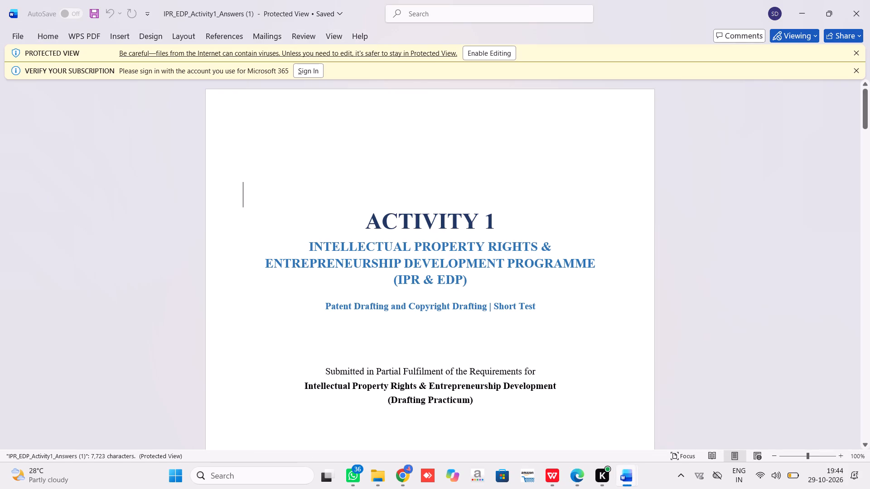
click(480, 48)
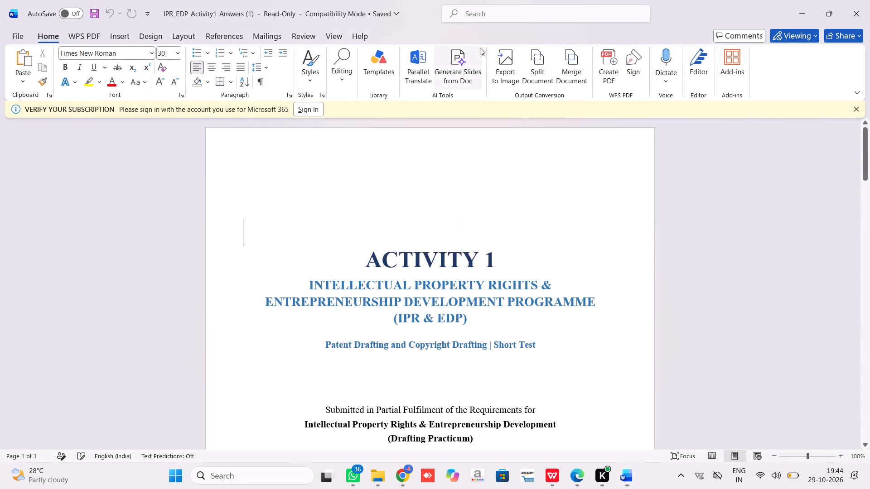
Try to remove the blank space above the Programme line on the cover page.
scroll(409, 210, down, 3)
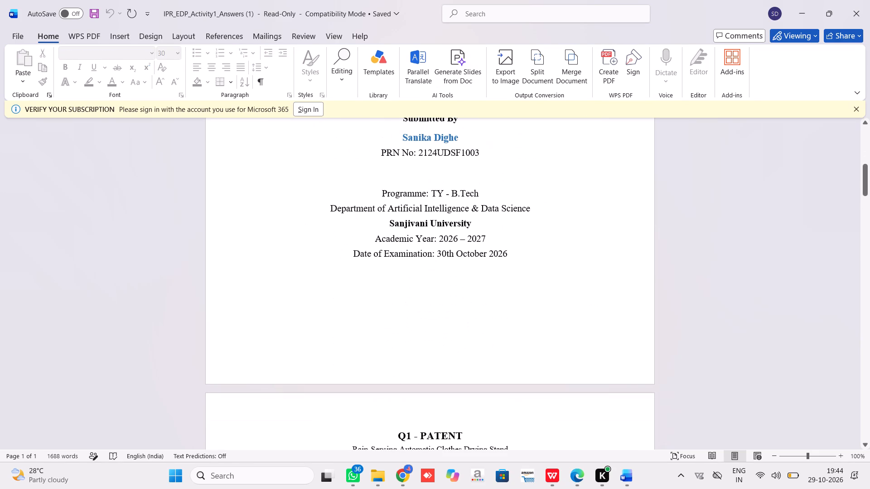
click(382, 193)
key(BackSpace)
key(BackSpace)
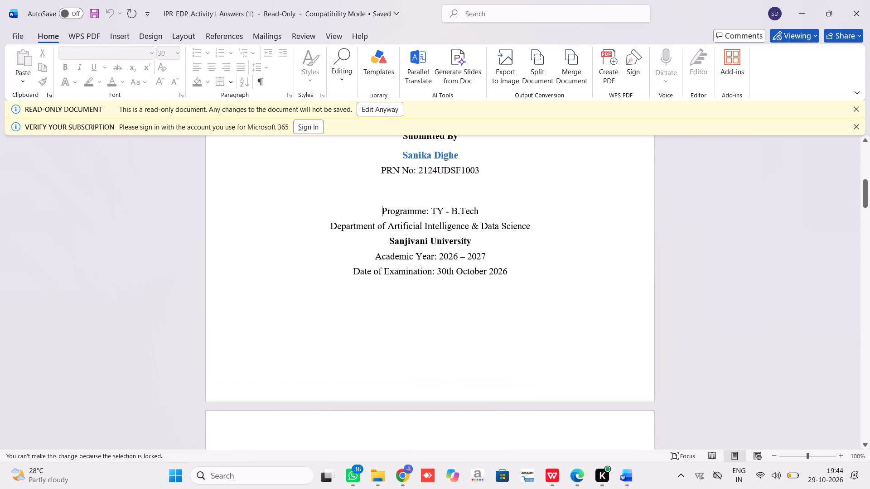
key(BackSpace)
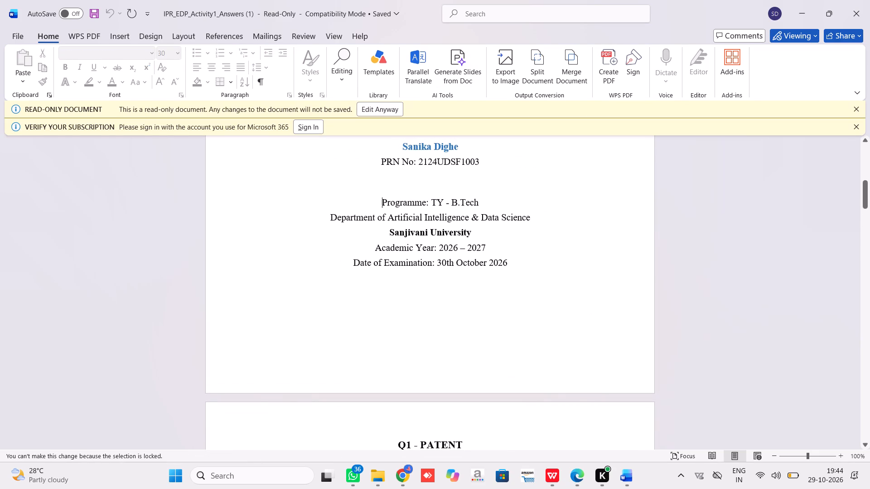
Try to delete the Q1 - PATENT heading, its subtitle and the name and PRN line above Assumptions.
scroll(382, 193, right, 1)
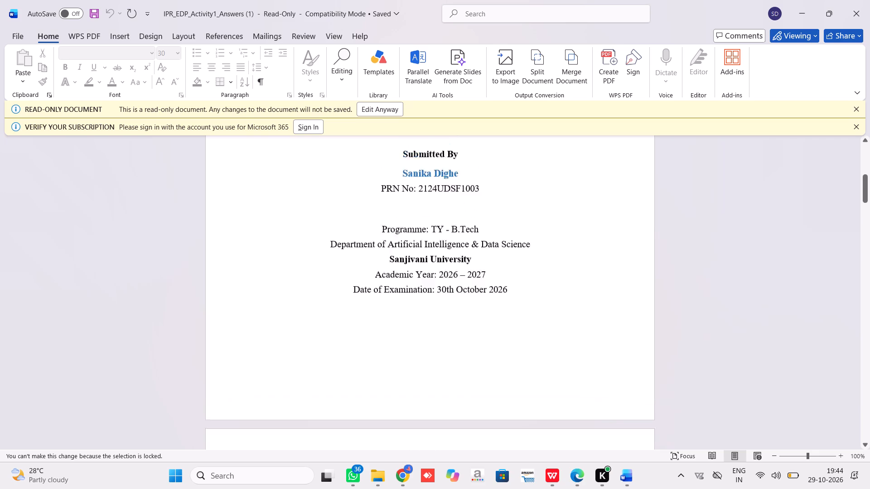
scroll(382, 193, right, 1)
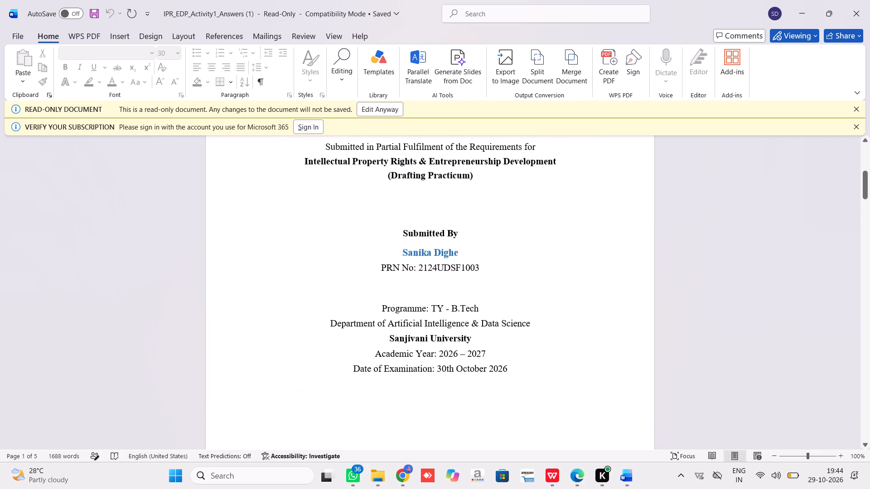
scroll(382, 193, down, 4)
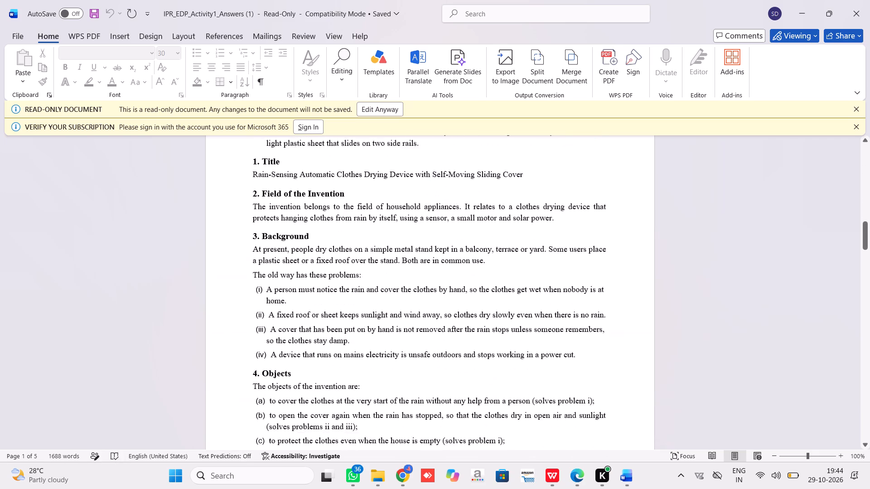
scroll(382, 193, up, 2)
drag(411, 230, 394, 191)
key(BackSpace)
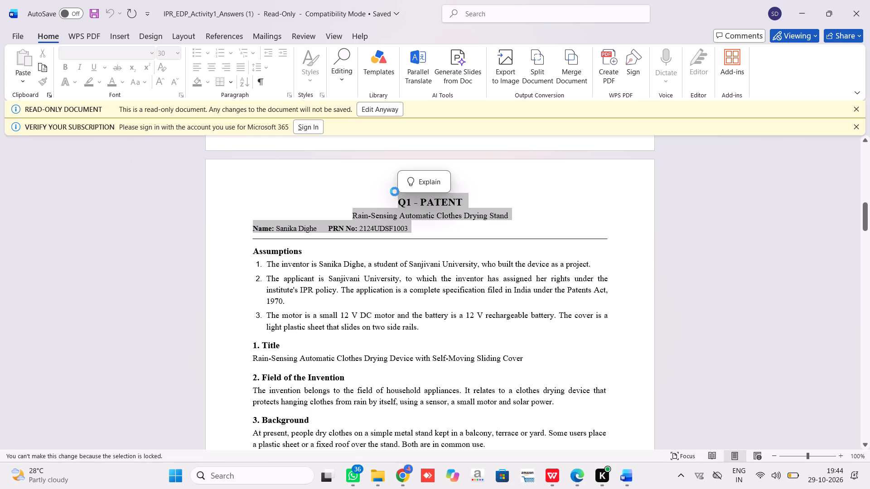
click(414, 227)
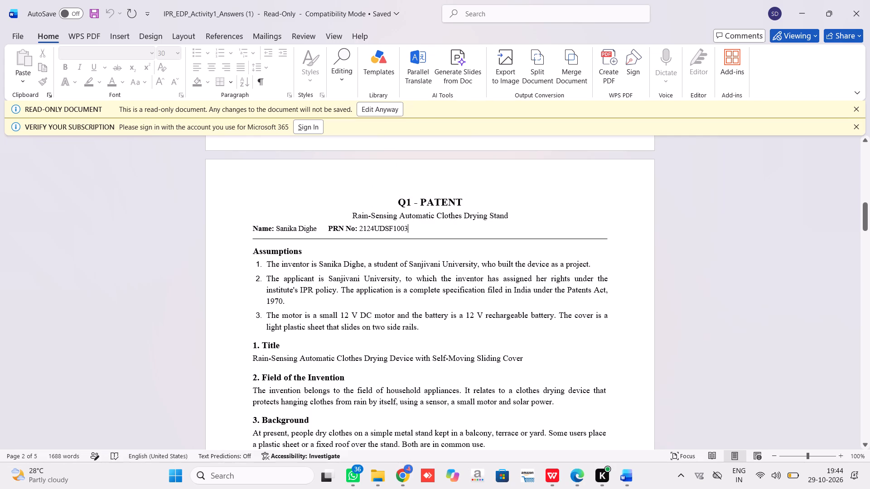
Switch the read-only document to editing mode.
click(384, 111)
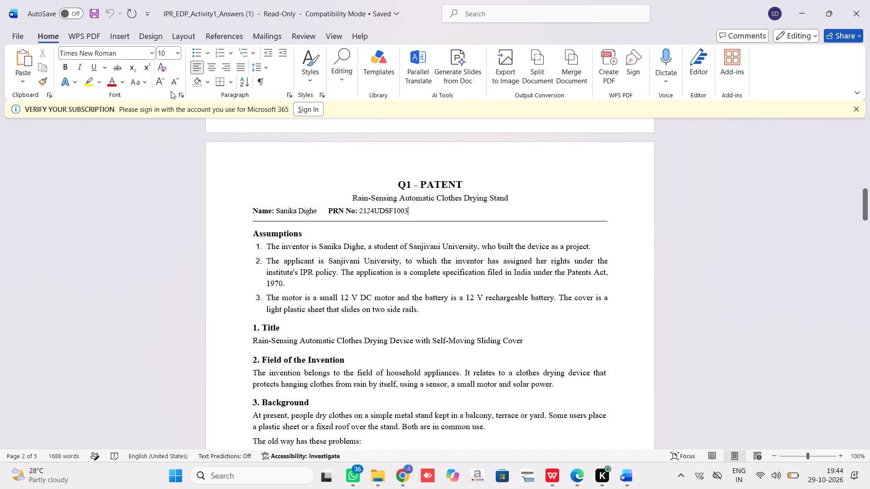
Save a copy to the Downloads folder as a Word Document (*.docx) named IPR_EDP_Activity1_Answers (1).
click(16, 35)
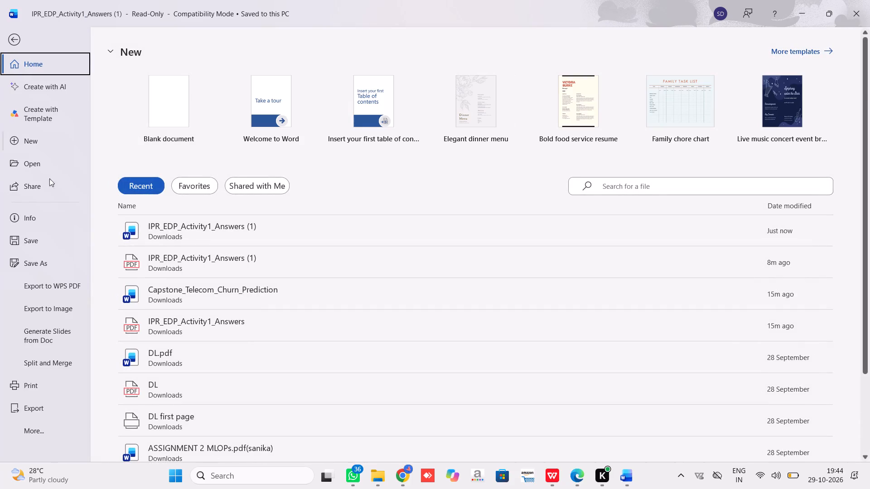
click(32, 263)
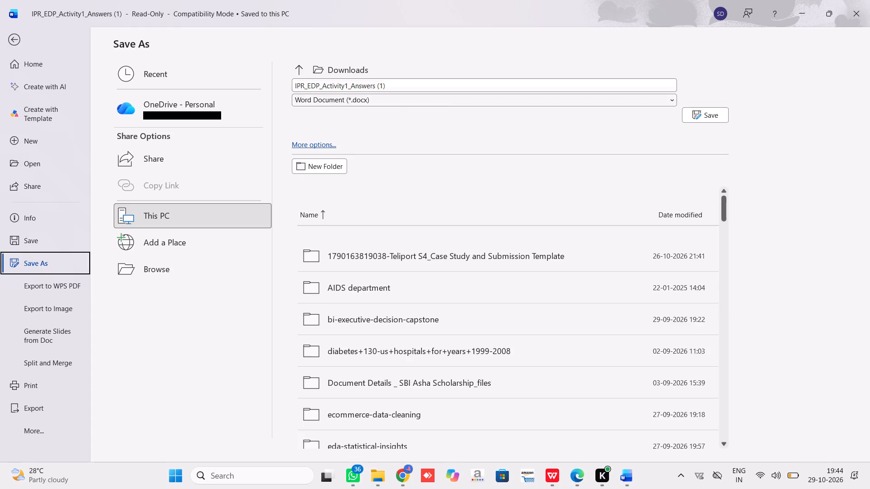
click(699, 113)
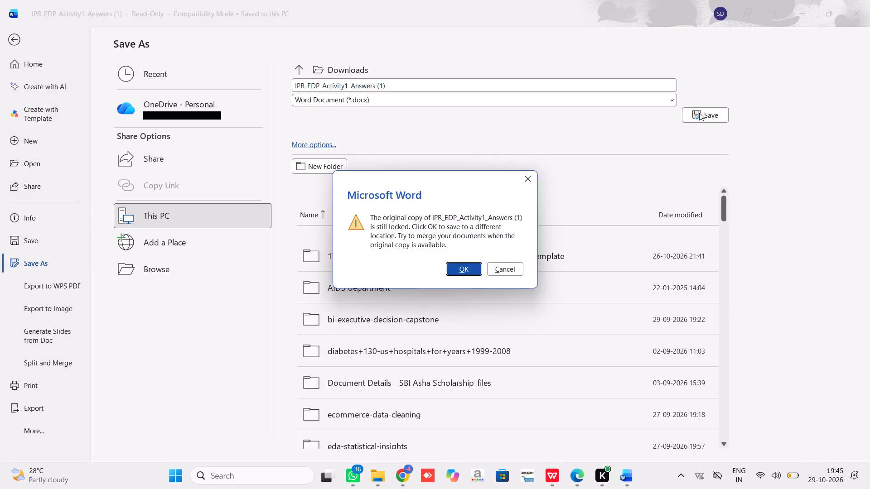
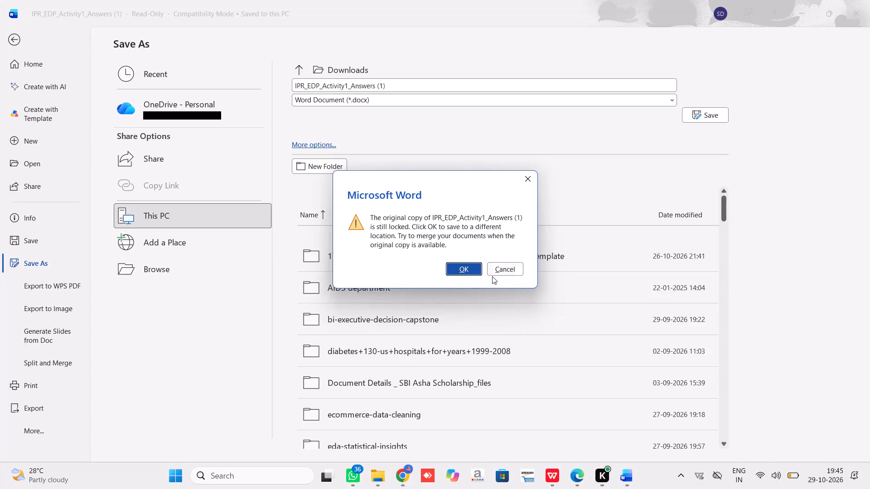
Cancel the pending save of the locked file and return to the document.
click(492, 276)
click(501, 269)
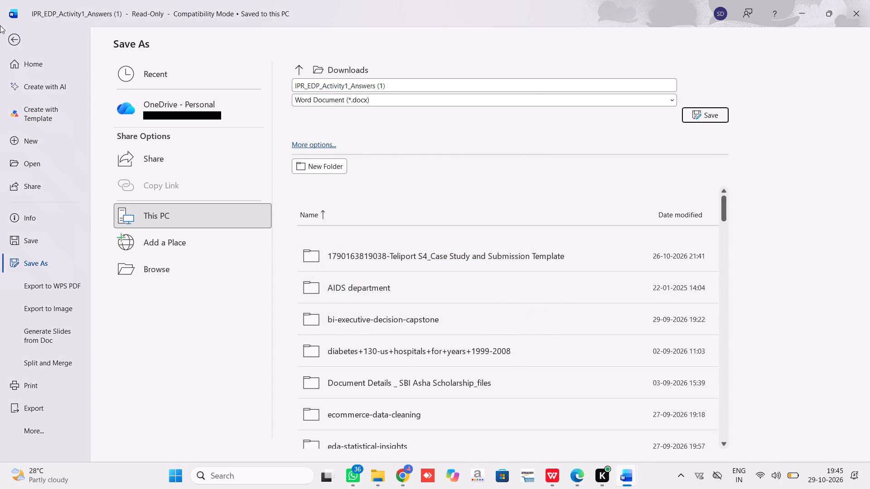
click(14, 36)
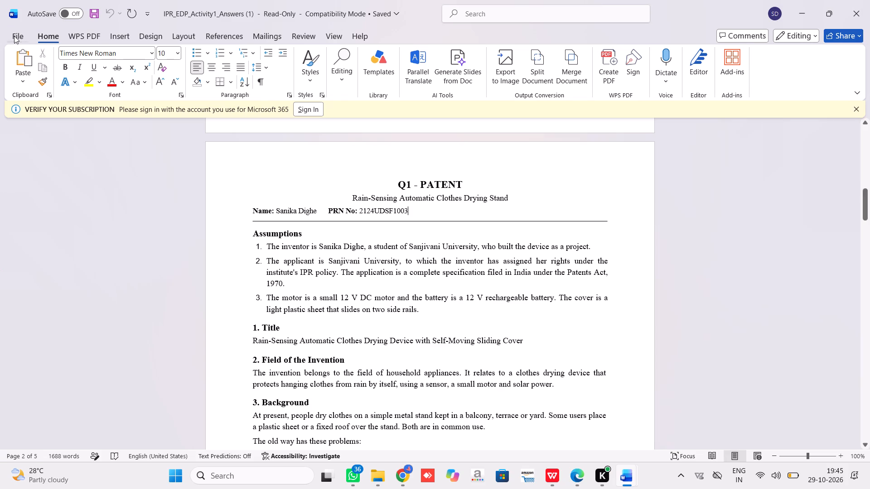
Save the document to Downloads as IPR_EDP_Activity1_Answers (1) - for merge, accepting the upgrade to the newest file format and suppressing that prompt in future.
click(295, 224)
key(ctrl+s)
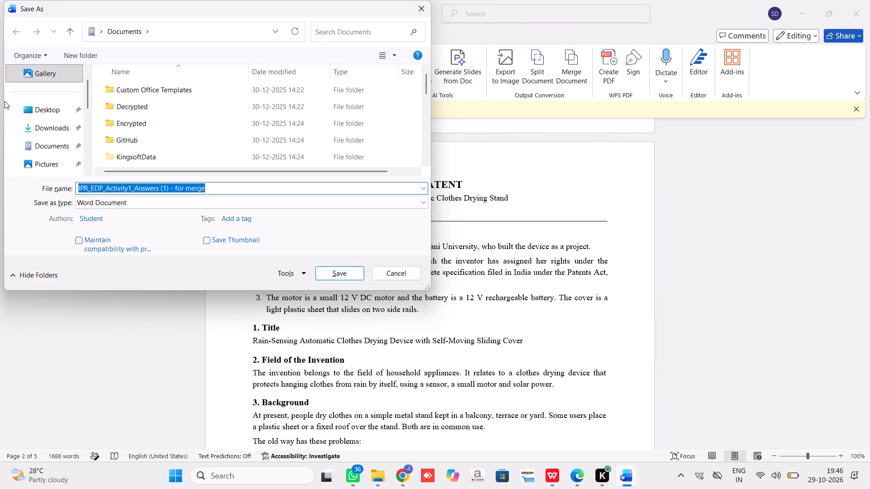
click(53, 127)
scroll(166, 169, right, 2)
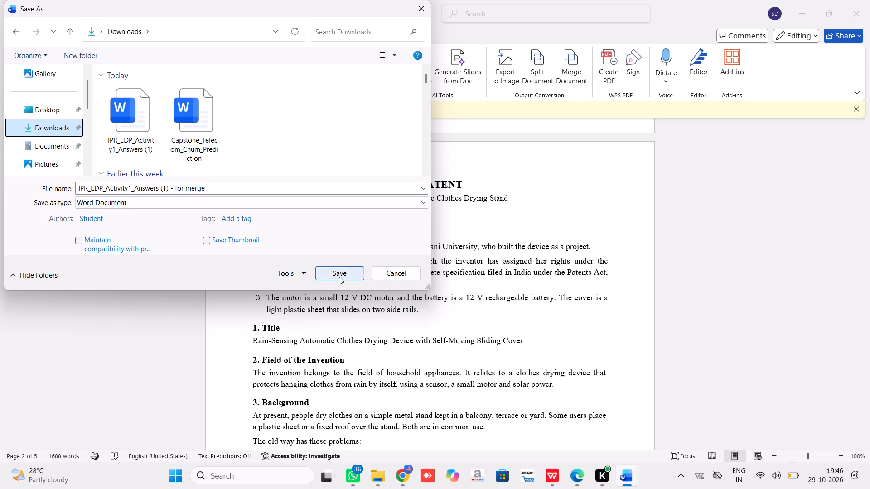
click(339, 277)
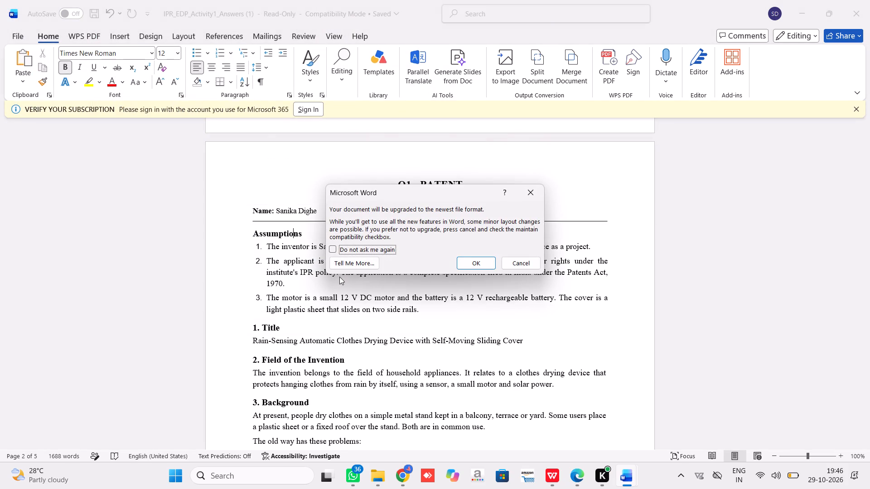
scroll(339, 277, right, 1)
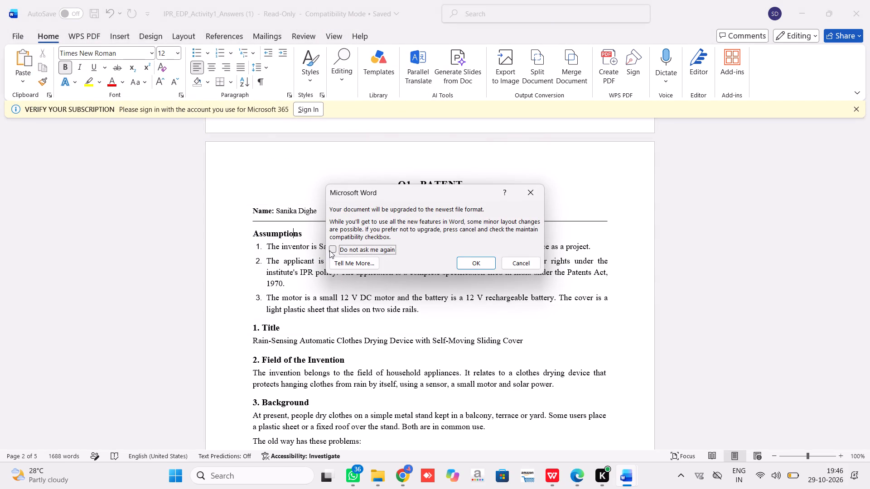
double_click(329, 249)
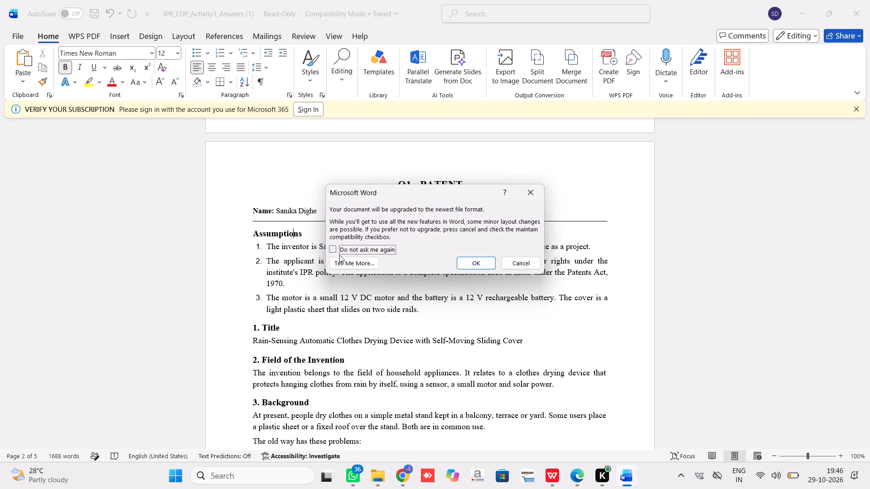
click(332, 249)
scroll(398, 262, right, 1)
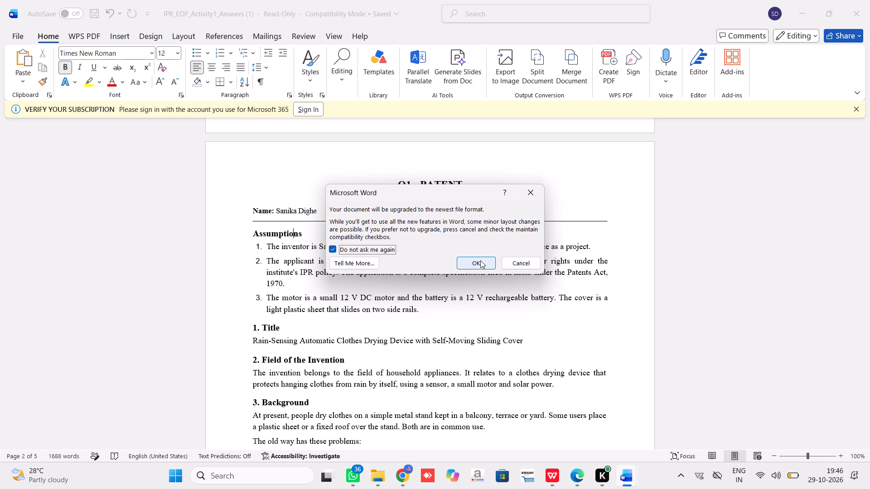
scroll(480, 260, right, 1)
click(480, 260)
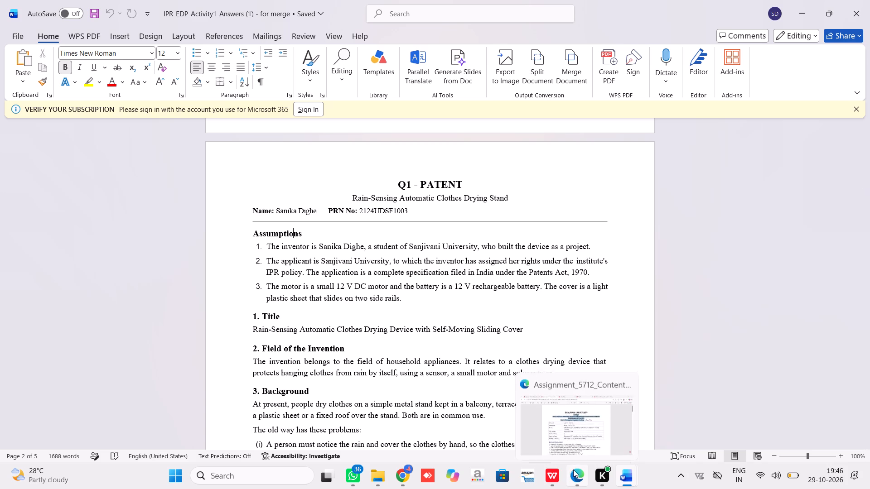
Switch to the assignment PDF in Edge and copy its title lines from Activity 1 through Patent Drafting and Copyright Drafting.
click(575, 424)
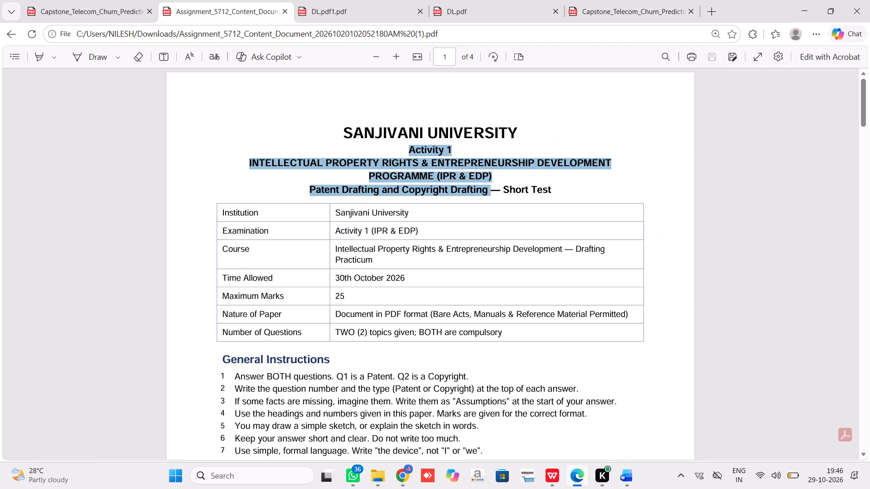
click(512, 185)
drag(491, 191, 435, 178)
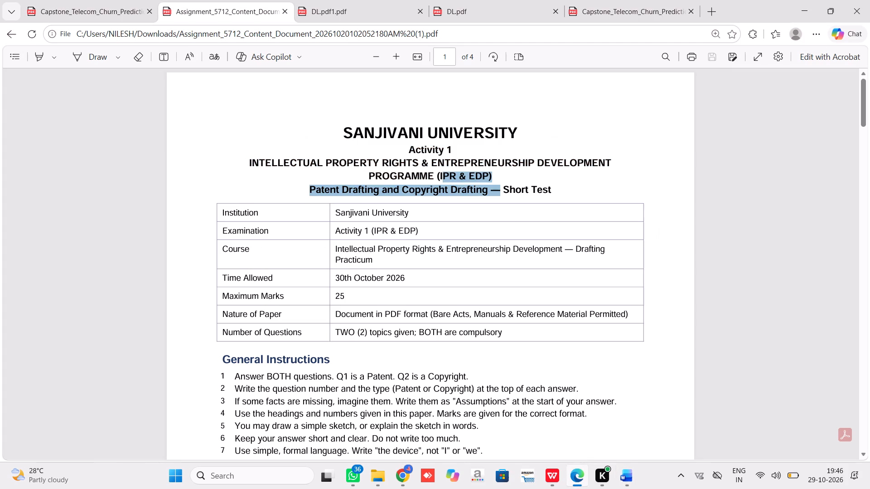
drag(435, 178, 549, 227)
click(549, 227)
drag(486, 192, 258, 156)
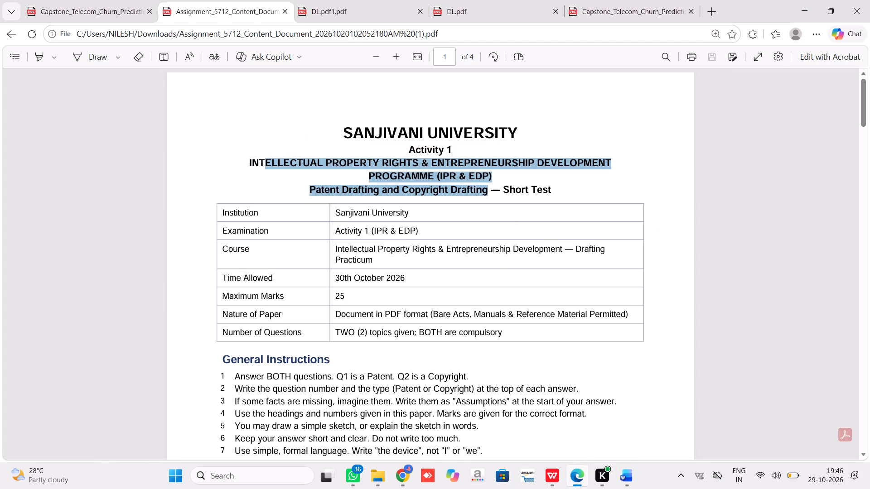
drag(258, 156, 402, 155)
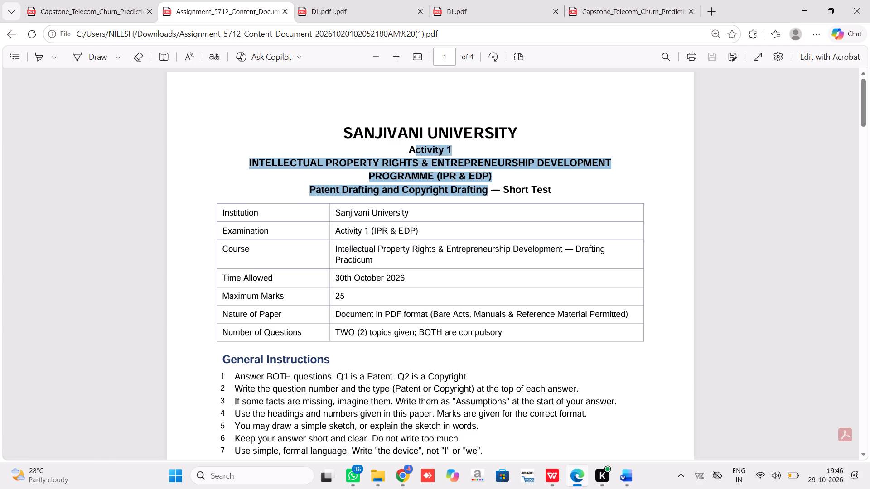
drag(402, 155, 389, 155)
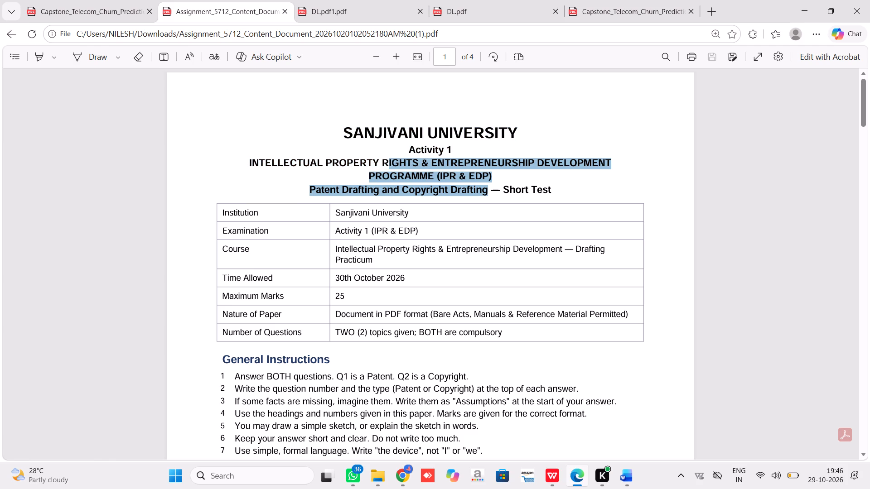
drag(389, 155, 244, 150)
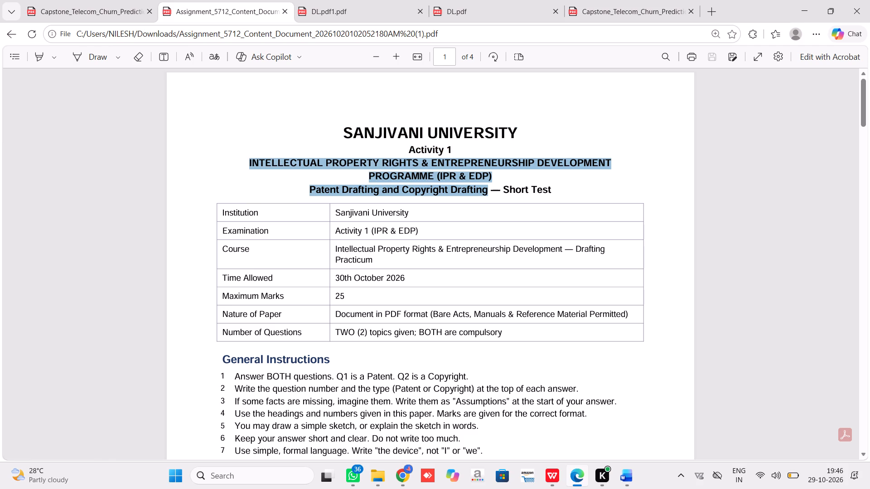
drag(244, 150, 361, 161)
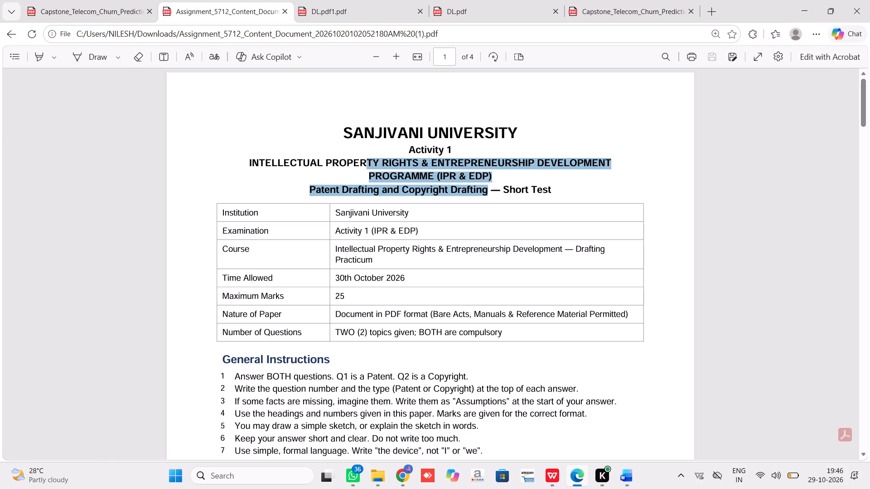
drag(361, 161, 246, 161)
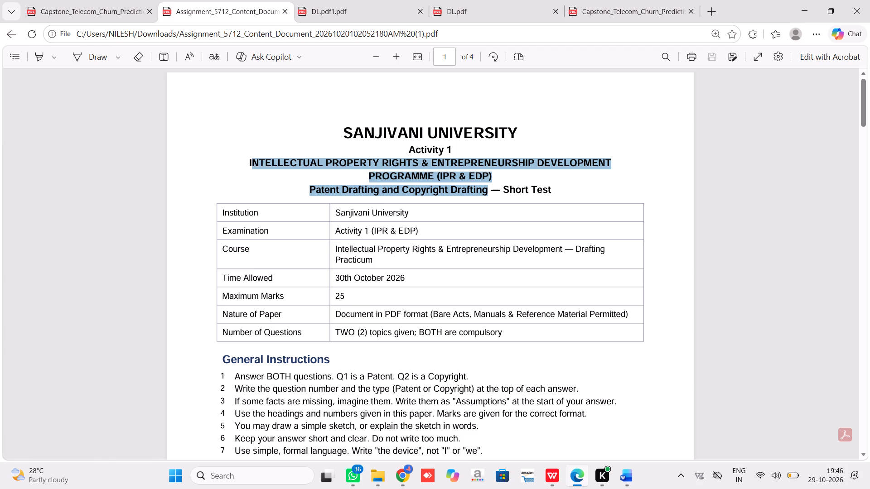
drag(246, 161, 234, 127)
drag(234, 127, 236, 128)
drag(406, 148, 433, 153)
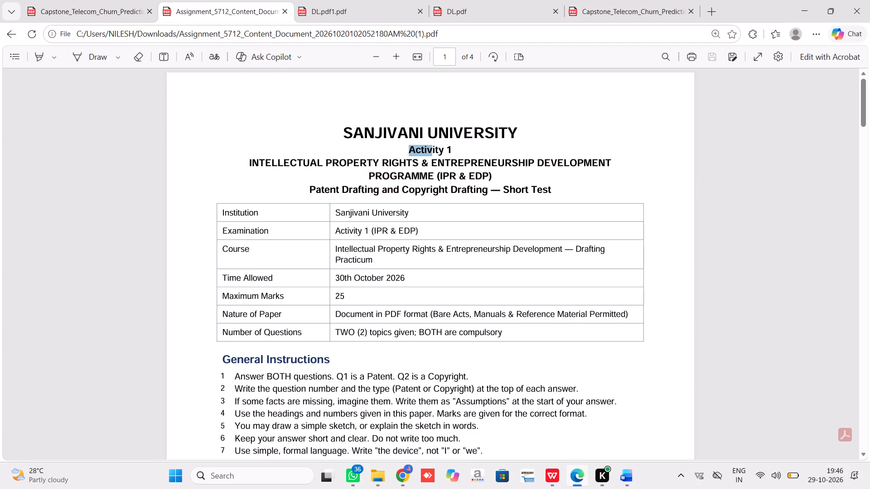
drag(433, 153, 486, 193)
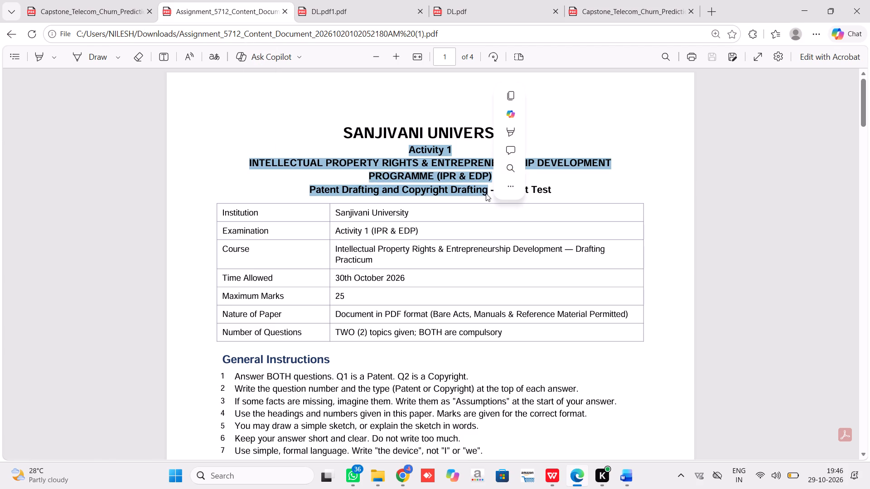
key(ctrl+c)
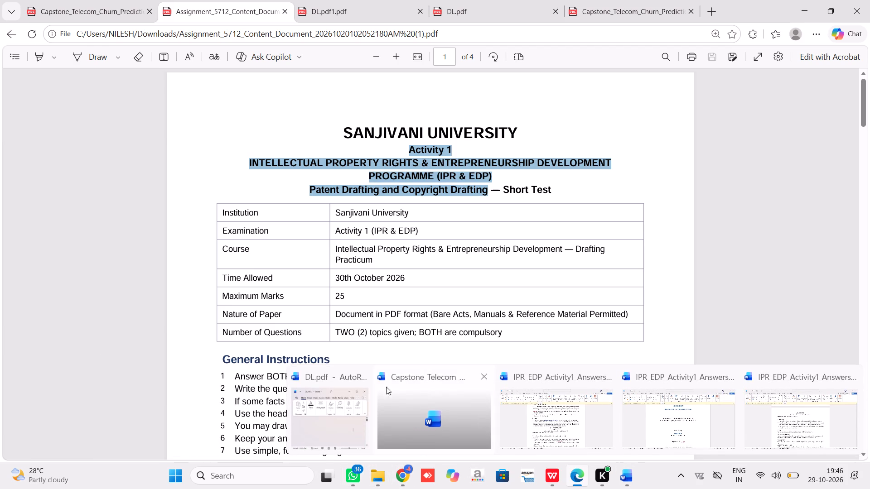
Close the Capstone_Telecom and DL.pdf Word windows, discarding the DL.pdf changes and keeping the IPR_EDP_Activity1_Answers document open.
click(486, 375)
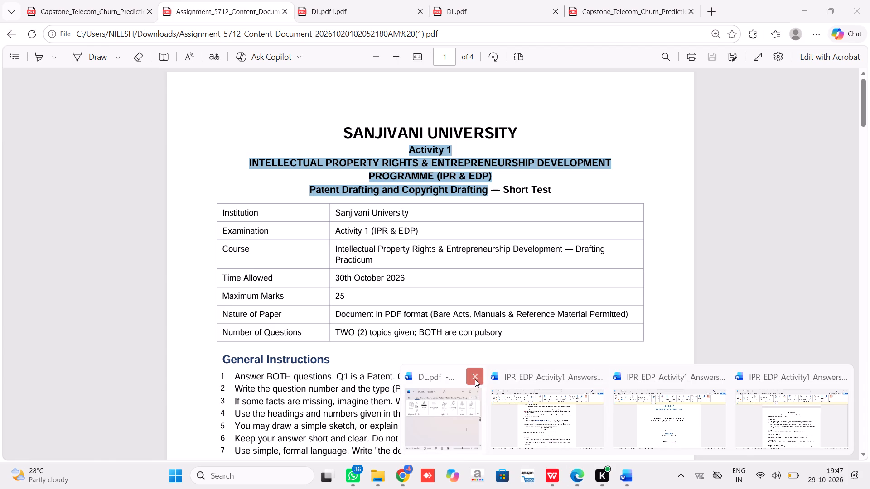
click(475, 379)
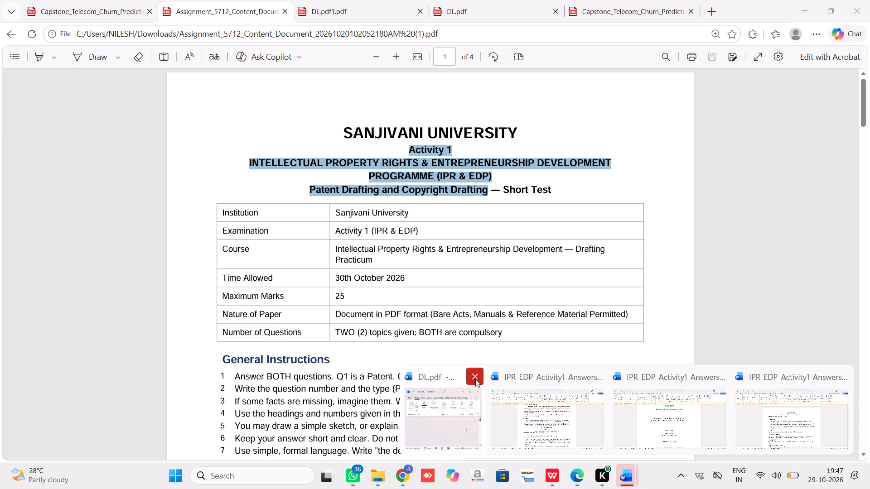
click(475, 379)
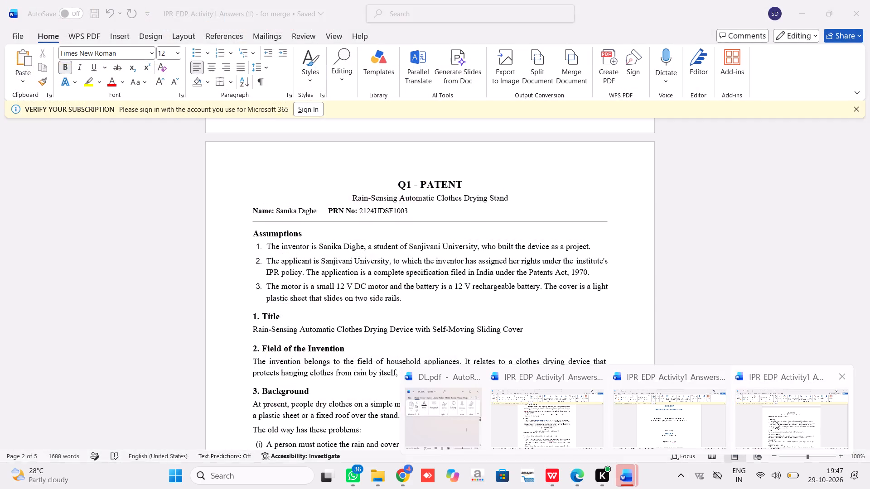
click(595, 379)
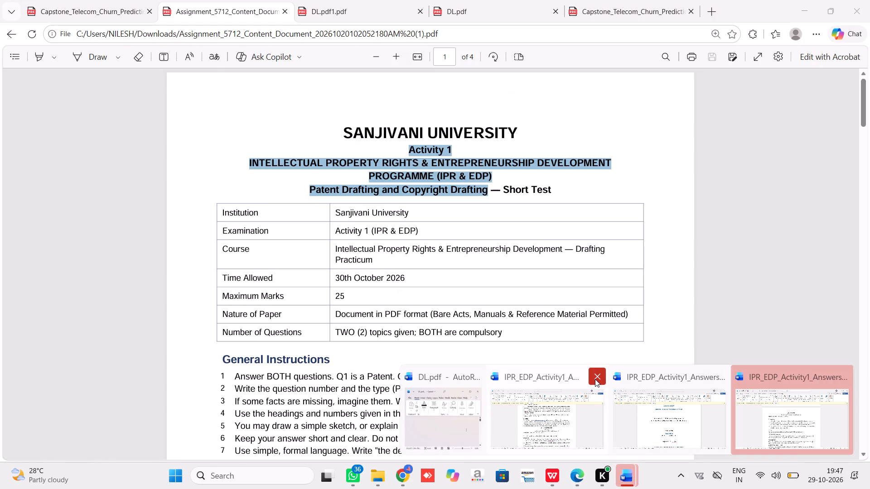
click(595, 379)
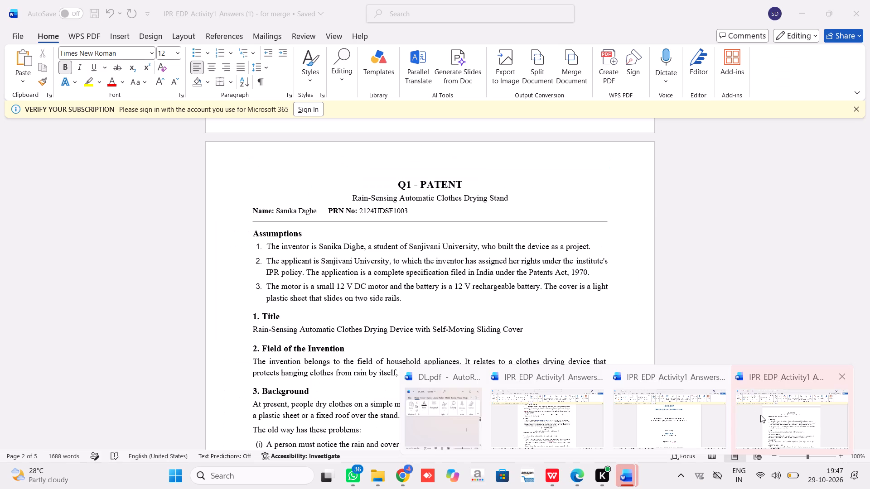
click(760, 415)
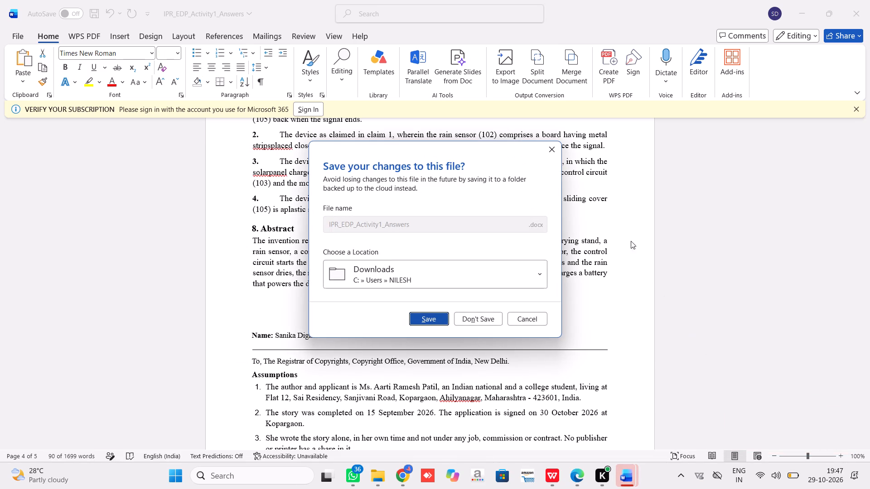
click(550, 147)
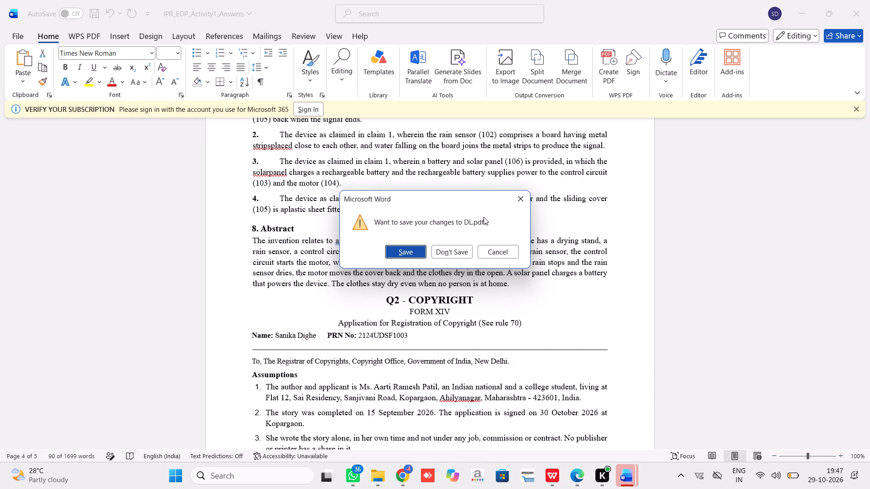
click(452, 252)
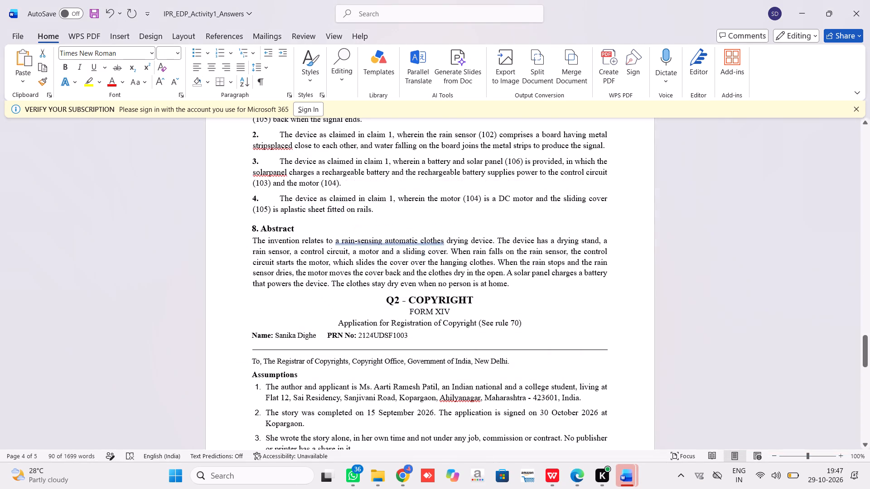
Review the cover page and the patent section's title lines in the IPR_EDP_Activity1_Answers document.
scroll(452, 252, up, 16)
scroll(452, 252, down, 3)
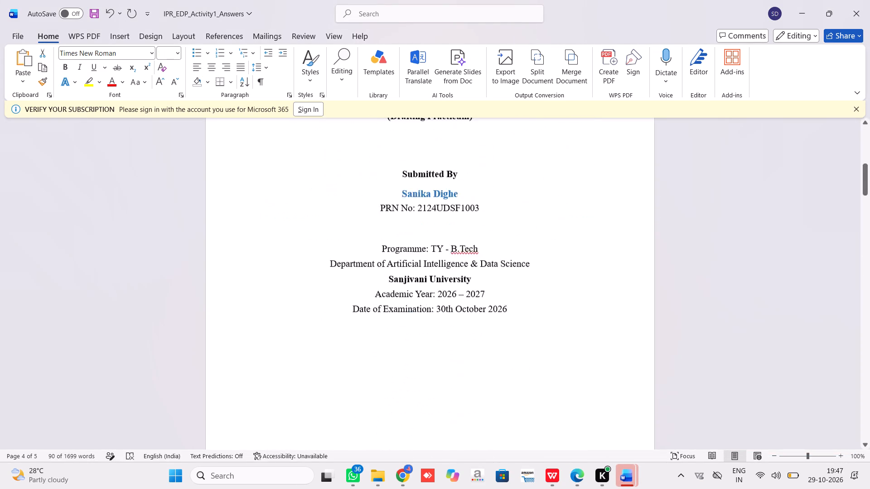
scroll(452, 252, down, 1)
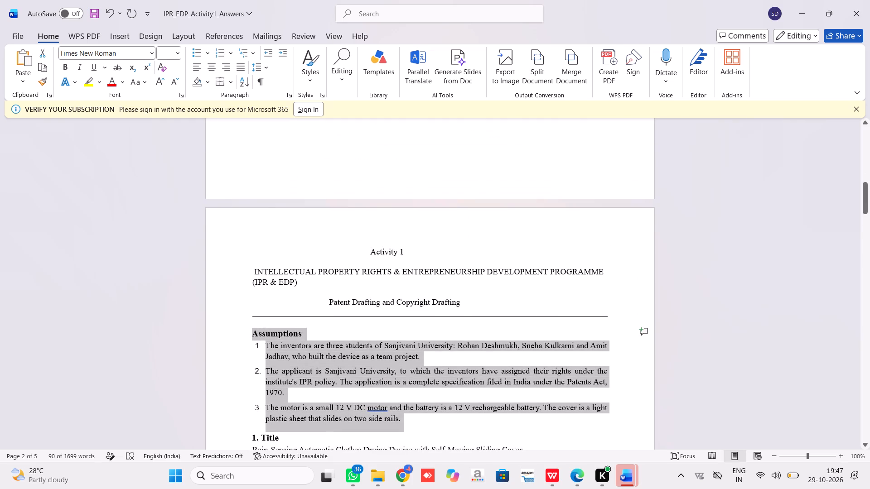
click(343, 292)
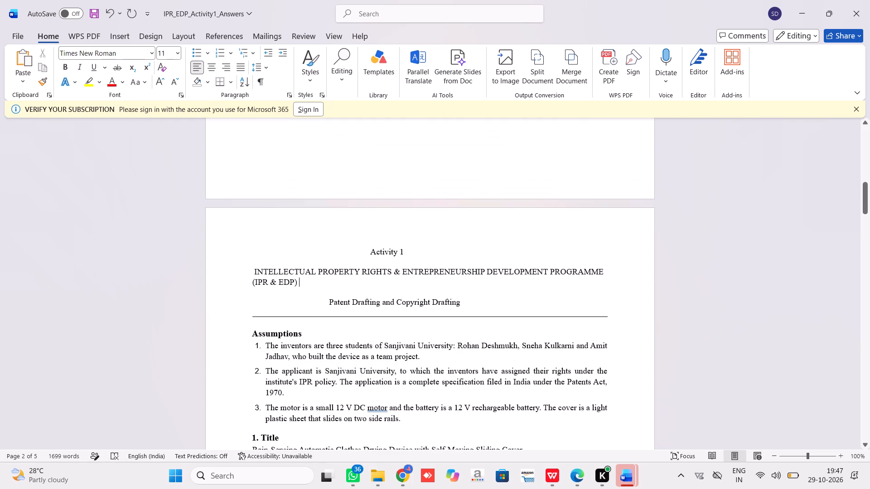
scroll(343, 292, up, 2)
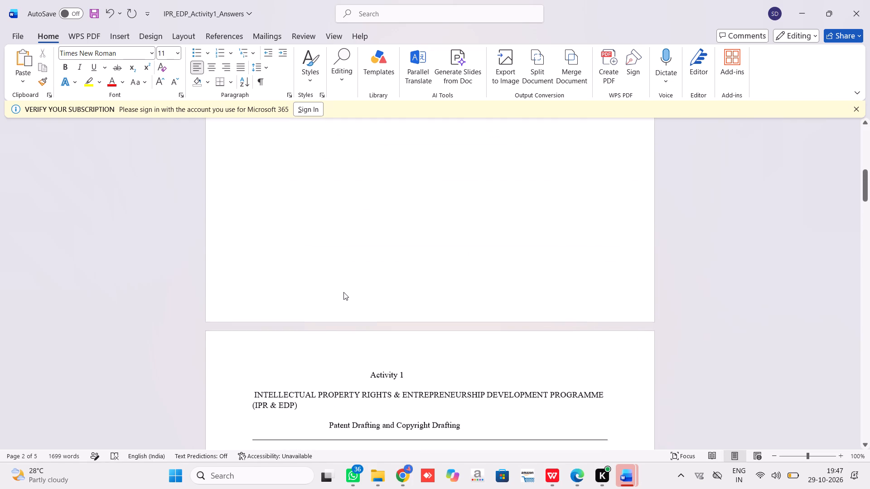
scroll(343, 292, up, 4)
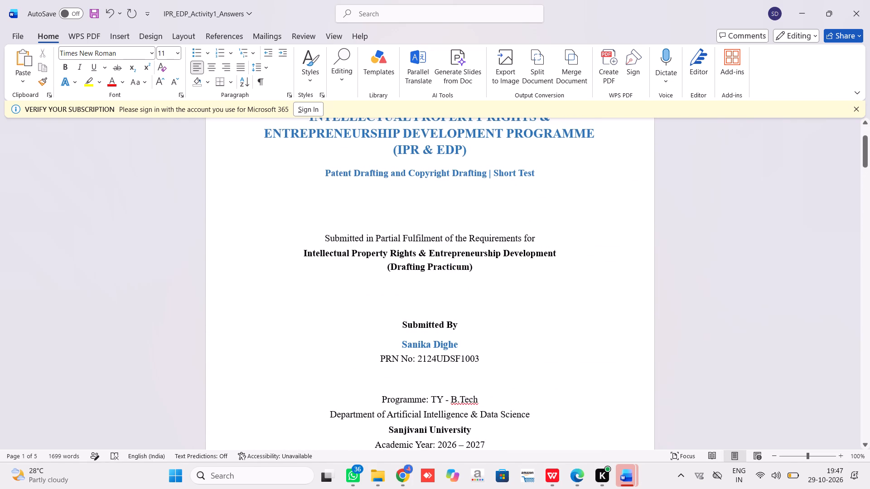
click(385, 402)
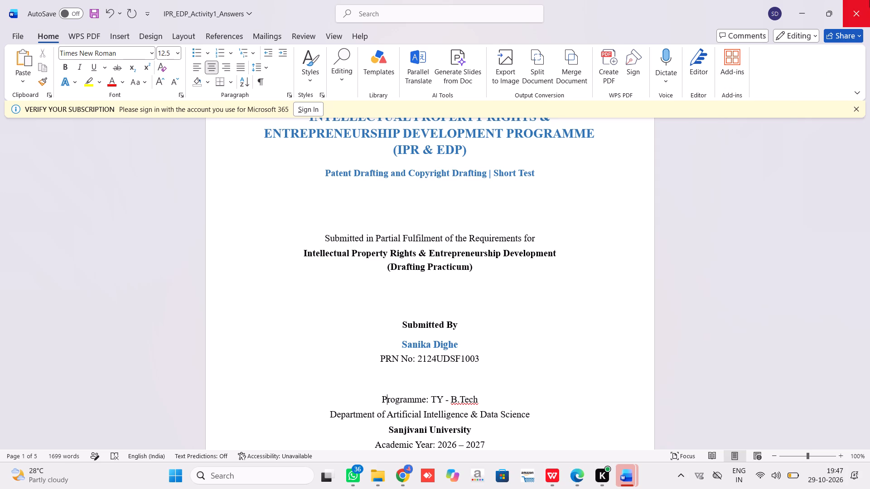
Close the IPR_EDP_Activity1_Answers document and discard its unsaved changes.
click(854, 9)
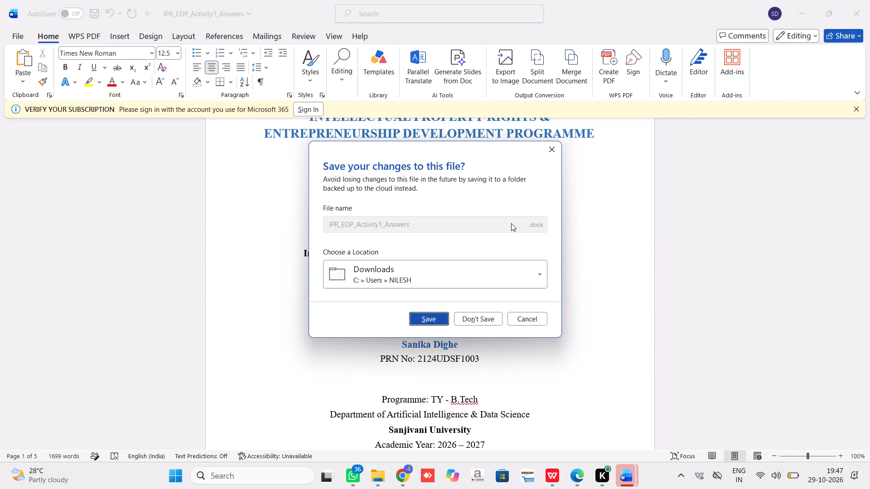
click(468, 321)
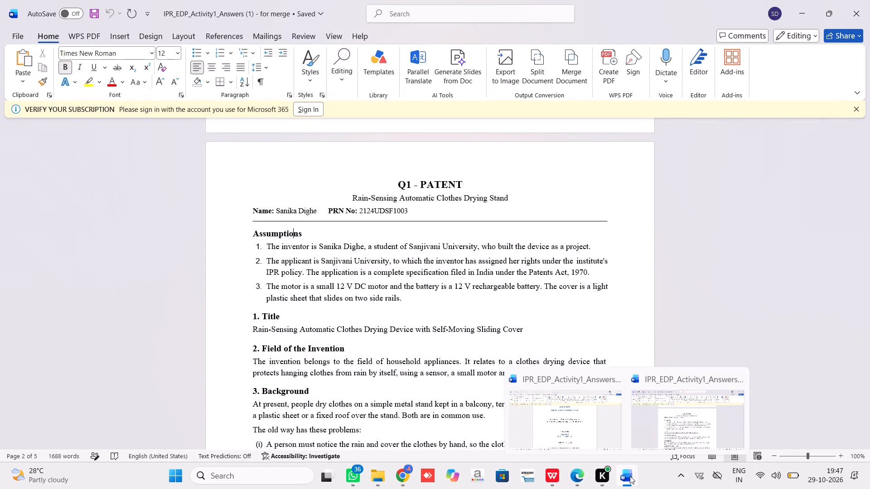
Check the cover page and patent section heading in the IPR_EDP_Activity1_Answers (1) - for merge document.
click(695, 407)
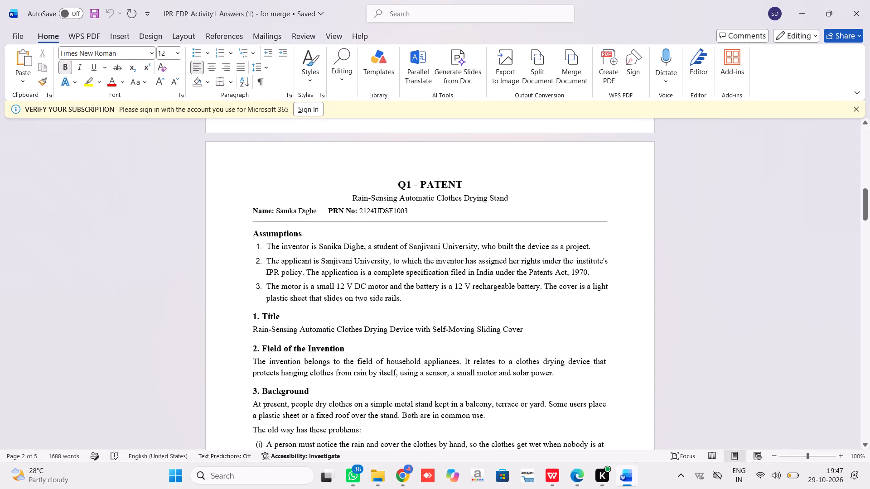
scroll(320, 217, up, 11)
scroll(320, 217, down, 1)
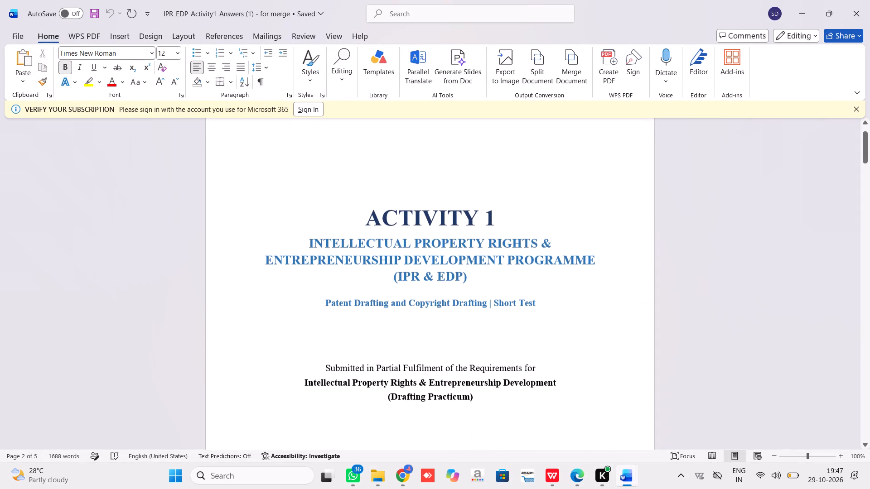
scroll(320, 217, down, 1)
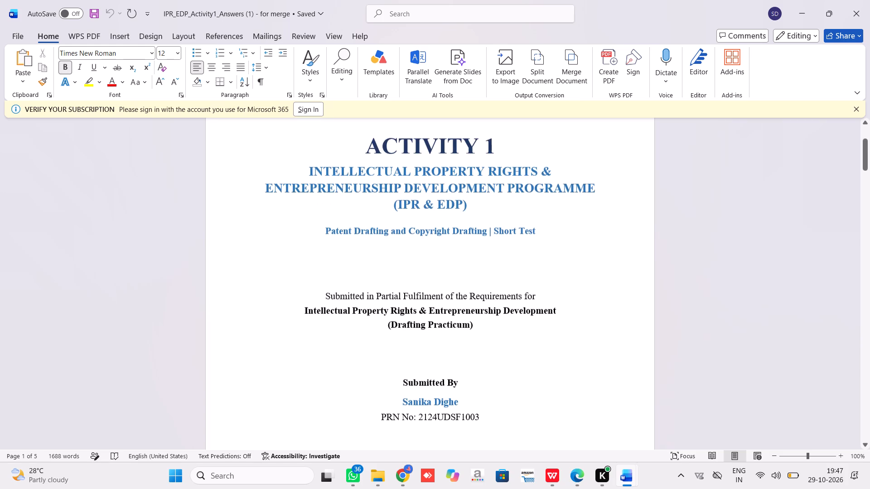
scroll(320, 217, down, 3)
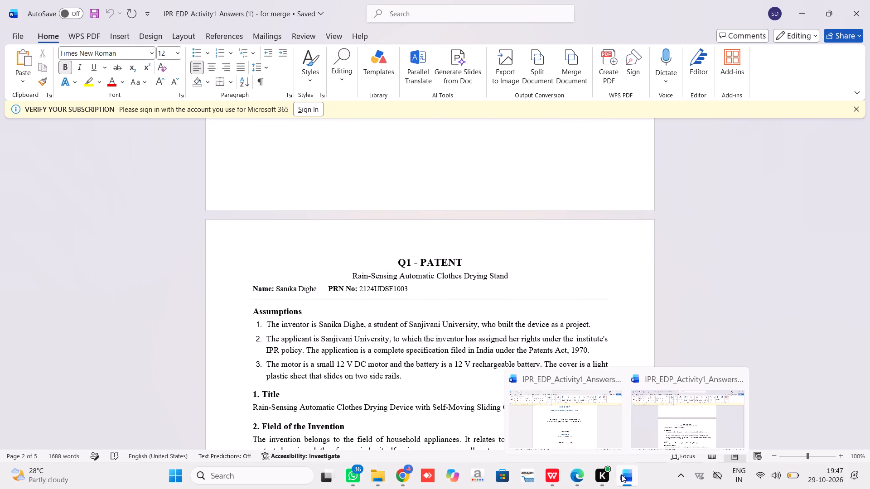
Close the IPR_EDP_Activity1_Answers (1) document and discard its unsaved changes, keeping the for merge copy open.
click(555, 401)
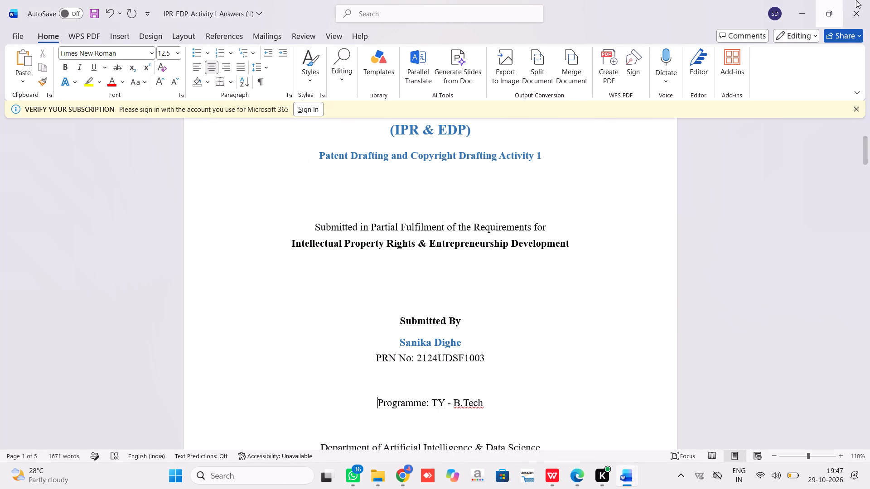
click(857, 9)
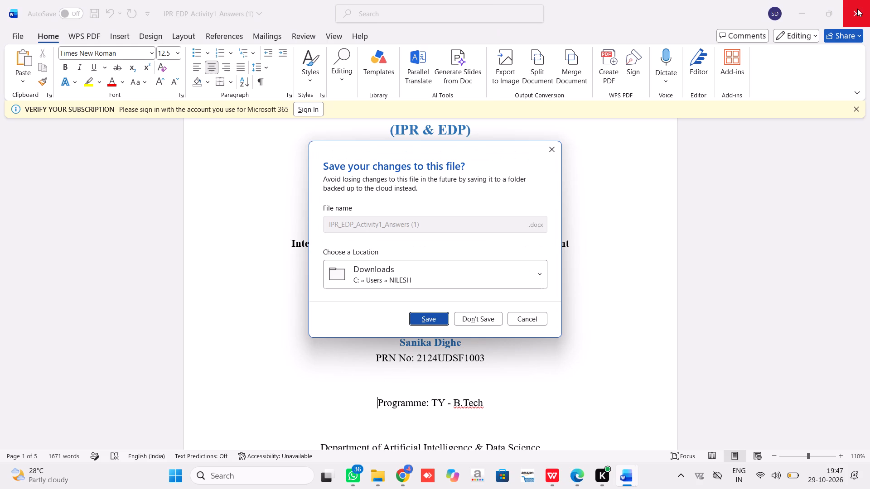
click(483, 319)
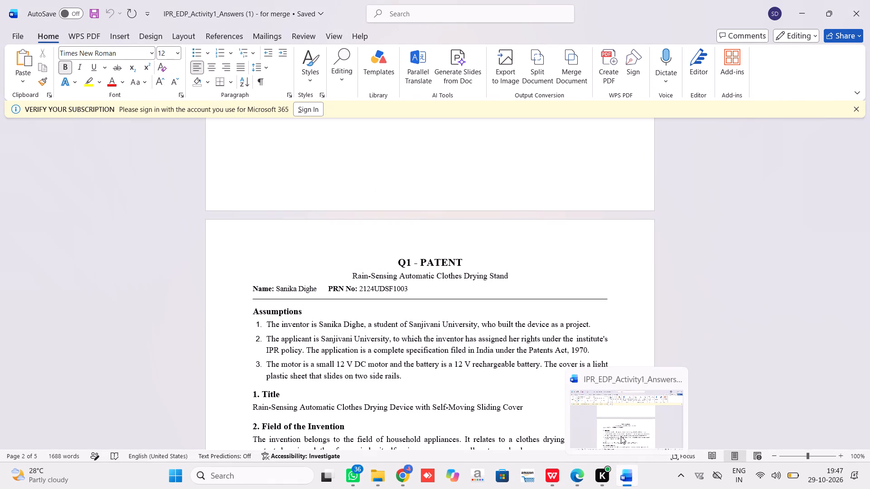
In the for merge copy, replace the heading from Q1 - PATENT through the PRN line with the copied title text, followed by a line break.
click(616, 416)
drag(419, 291, 387, 246)
key(BackSpace)
key(ctrl+v)
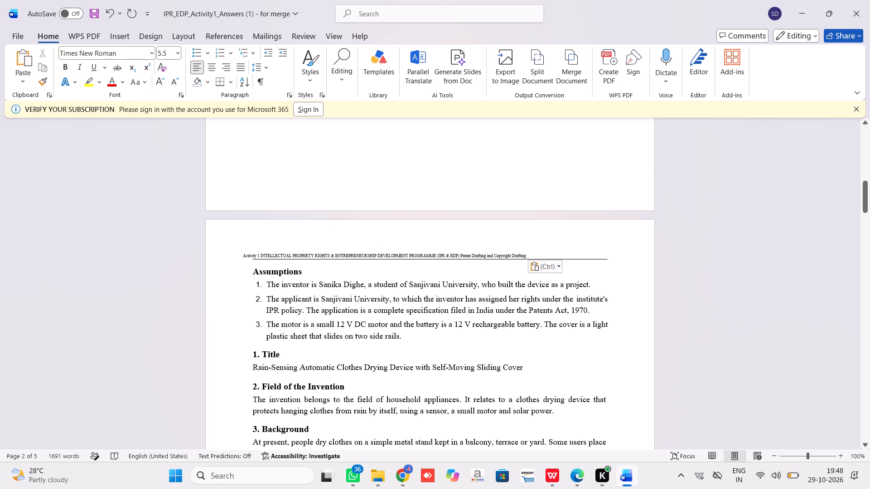
key(Return)
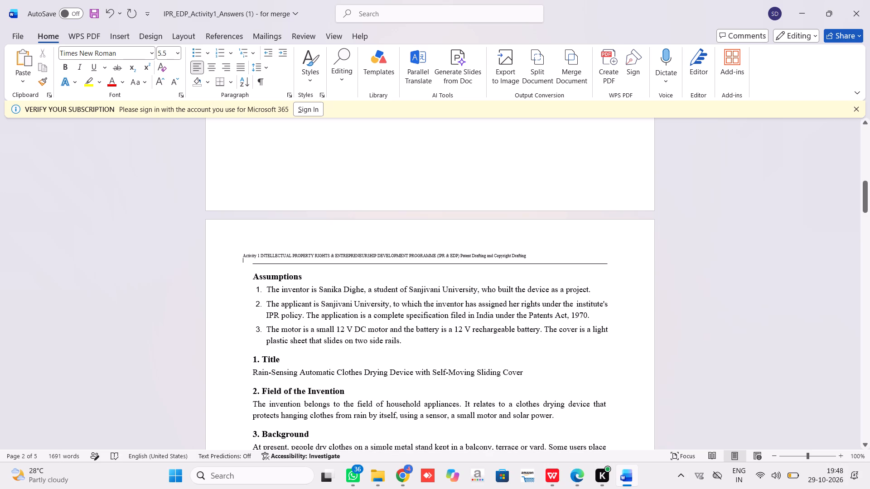
Set the pasted title text above Assumptions to font size 12.
drag(532, 254, 349, 254)
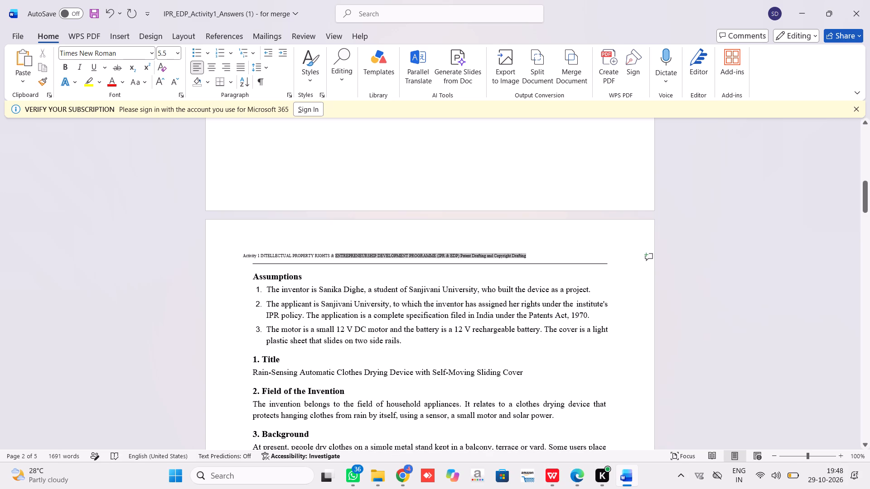
drag(349, 254, 241, 254)
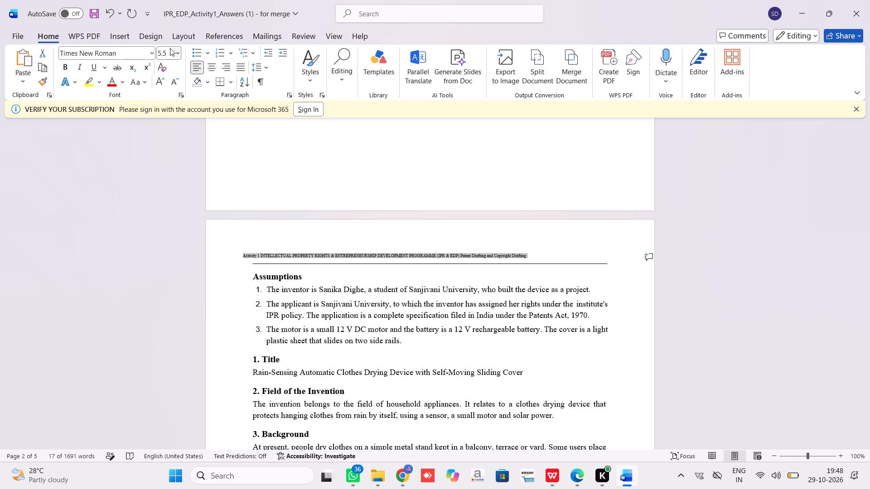
click(179, 53)
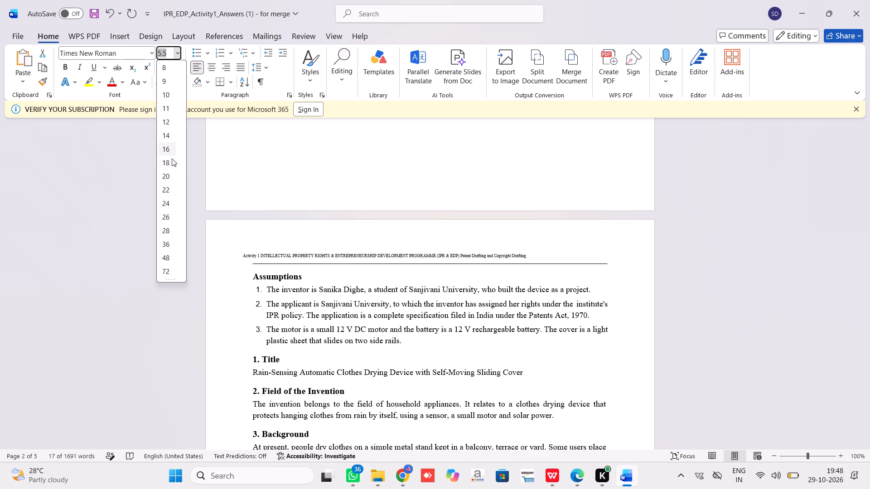
click(169, 122)
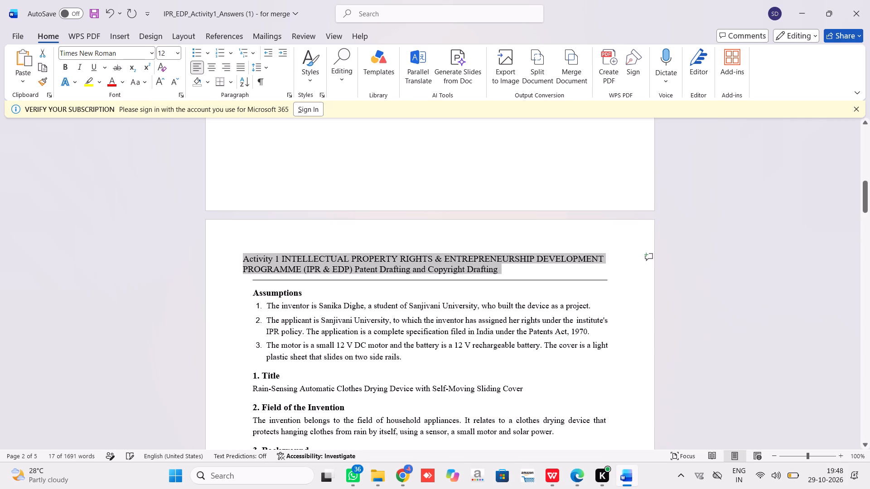
Put Activity 1 on its own line above the programme title and shift it toward the page centre with leading spaces.
click(281, 252)
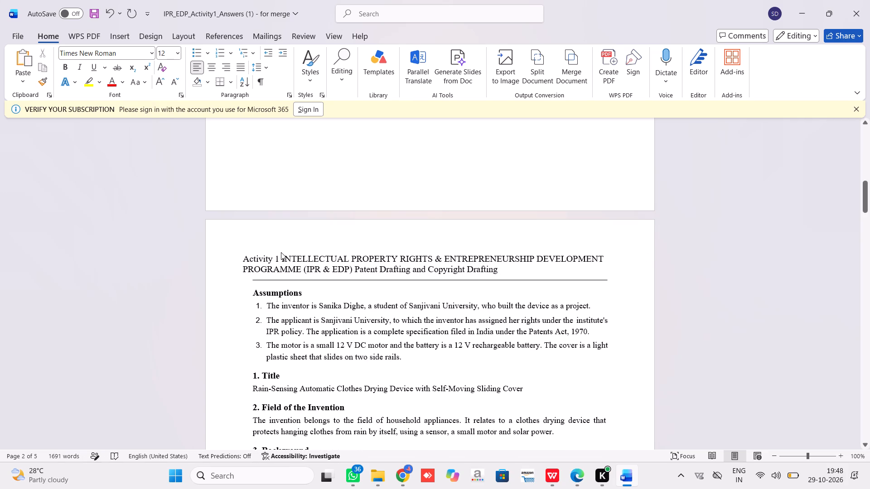
key(Return)
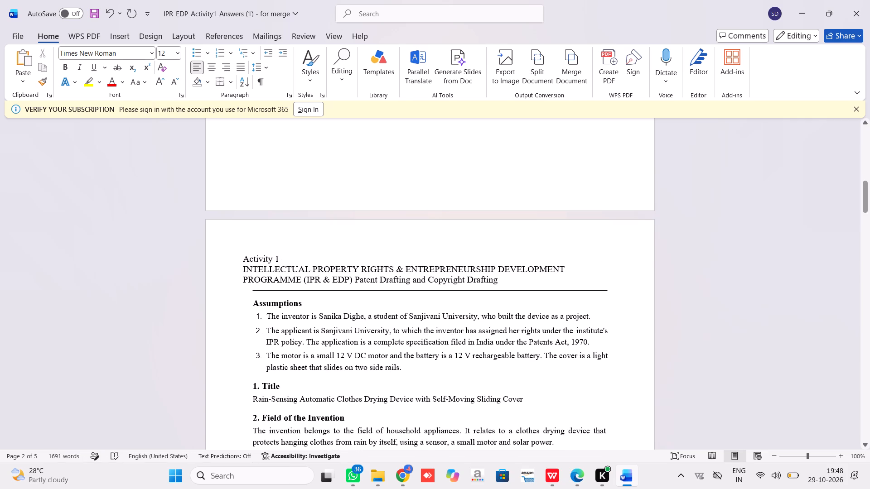
click(243, 259)
key(space)
key(space)
key(space)
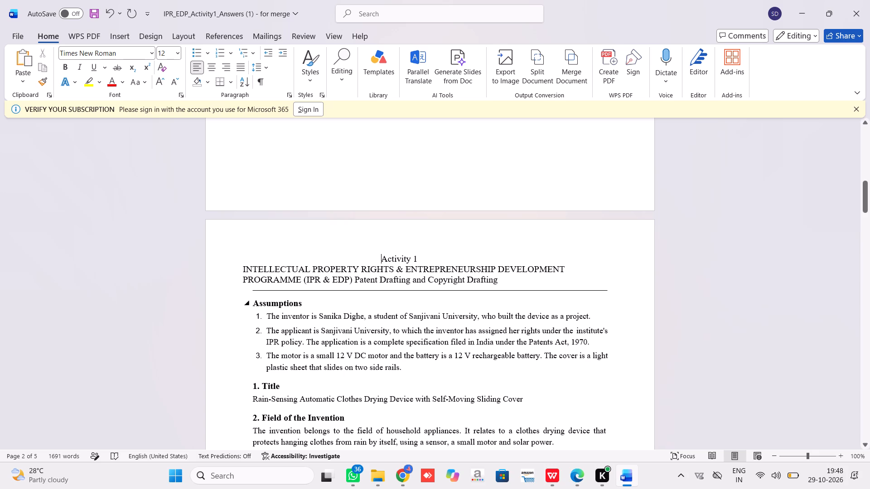
Move Patent Drafting and Copyright Drafting onto its own line and shift it toward the page centre with leading spaces.
click(357, 282)
key(Return)
key(space)
key(space)
key(space)
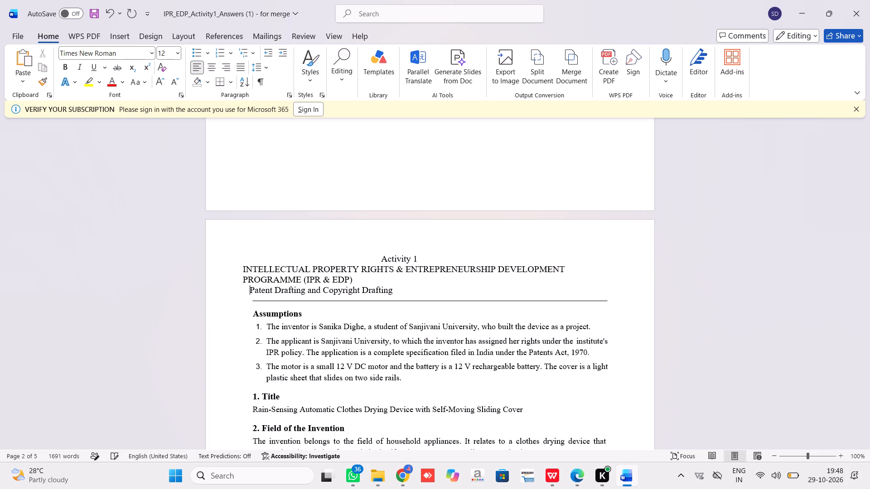
key(space)
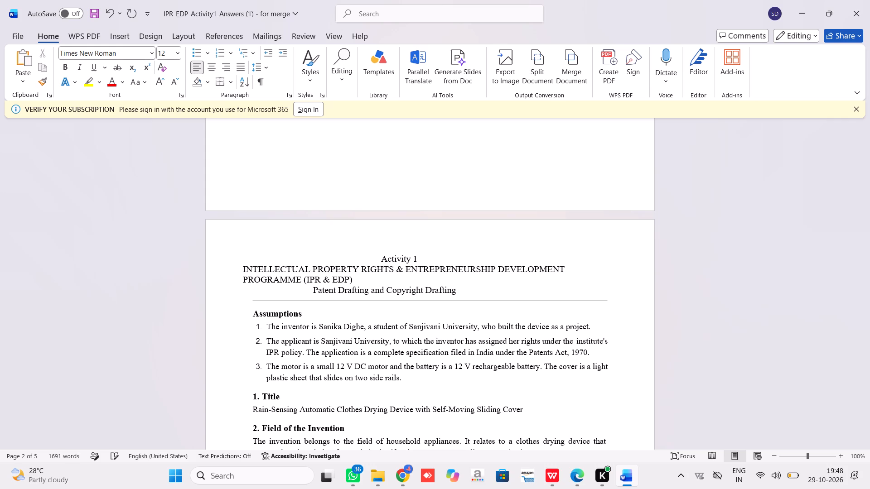
Make the INTELLECTUAL PROPERTY RIGHTS & ENTREPRENEURSHIP DEVELOPMENT PROGRAMME (IPR & EDP) title bold.
drag(354, 282, 246, 270)
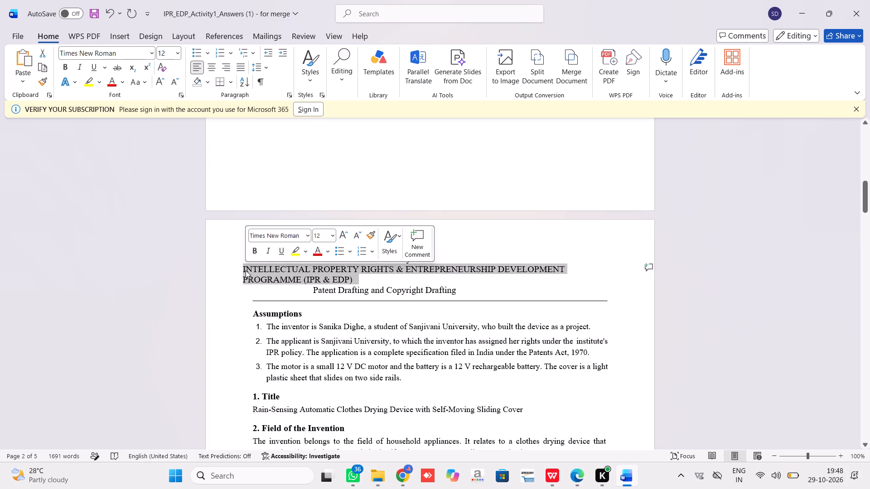
click(66, 69)
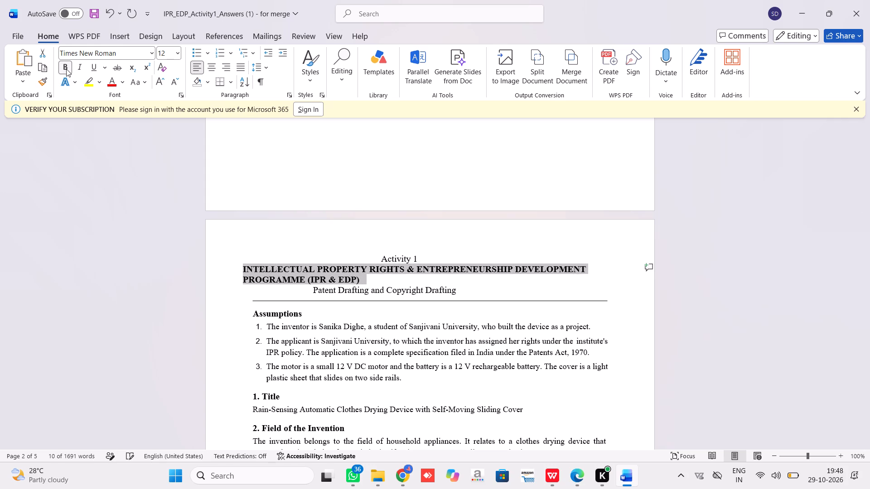
click(309, 234)
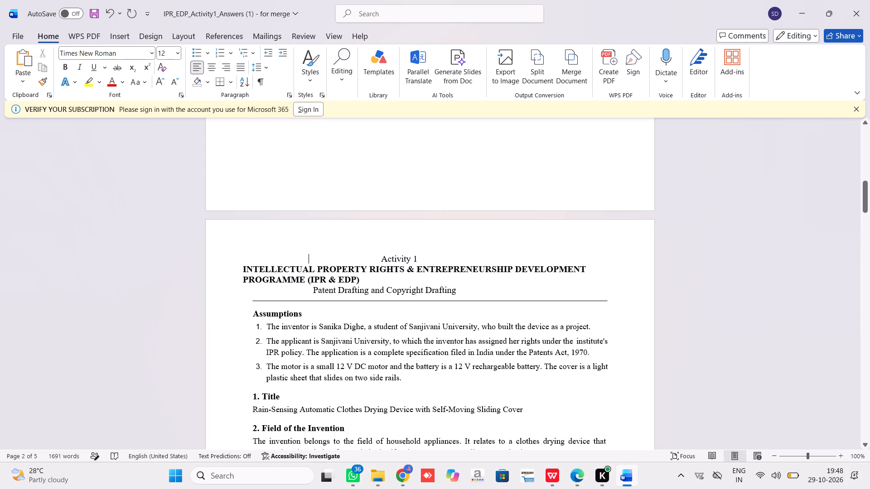
Increase the Activity 1 line to font size 16.
drag(425, 258, 370, 258)
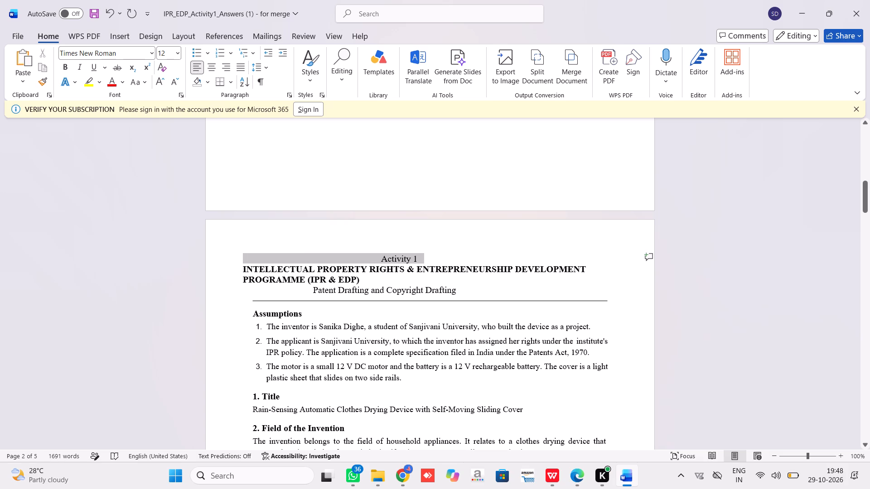
click(454, 222)
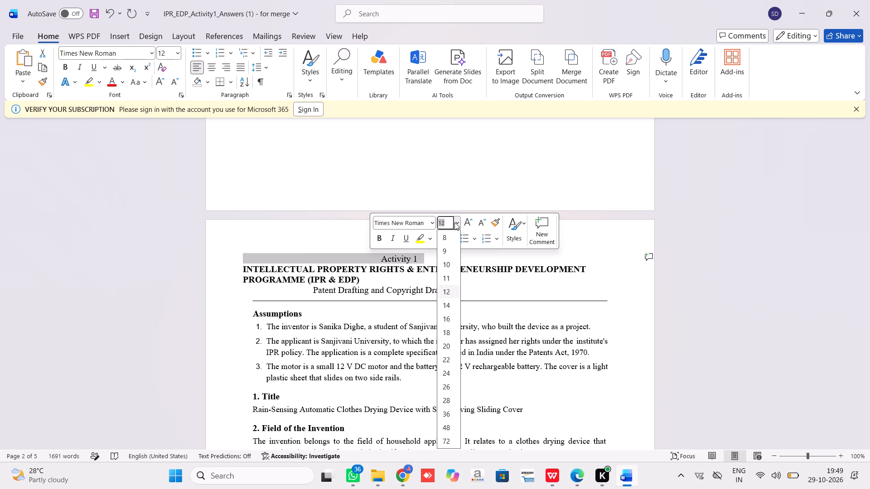
click(450, 318)
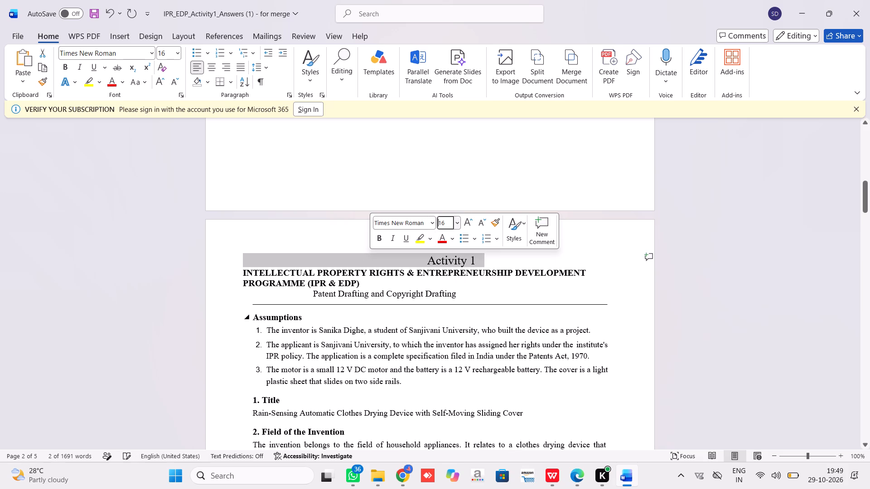
click(464, 288)
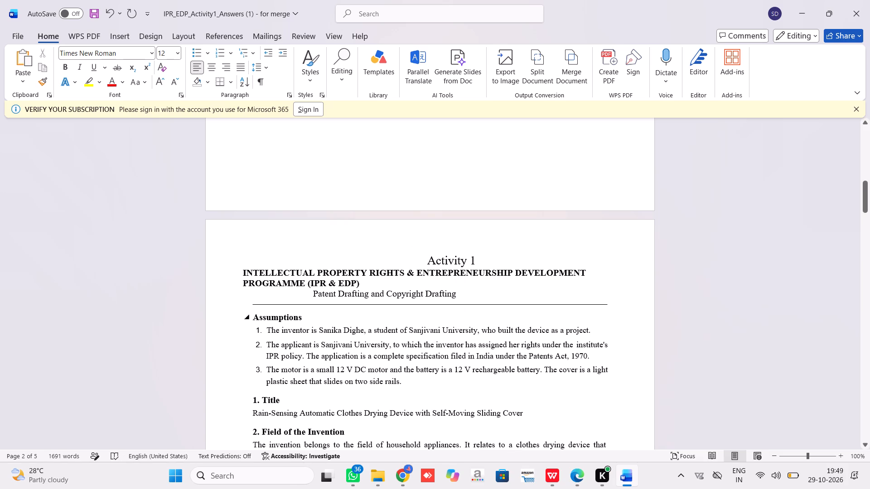
Shift the Patent Drafting and Copyright Drafting line further toward the page centre with five more leading spaces.
click(314, 295)
key(space)
key(space)
key(space)
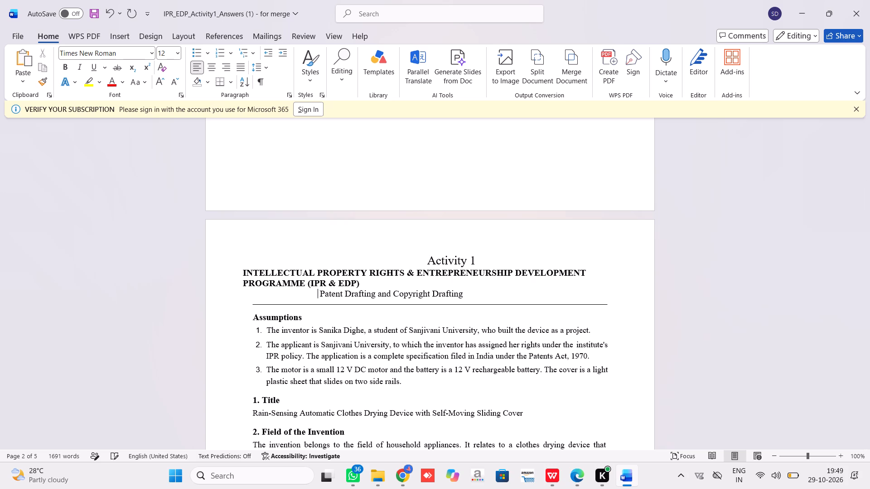
key(space)
key(space)
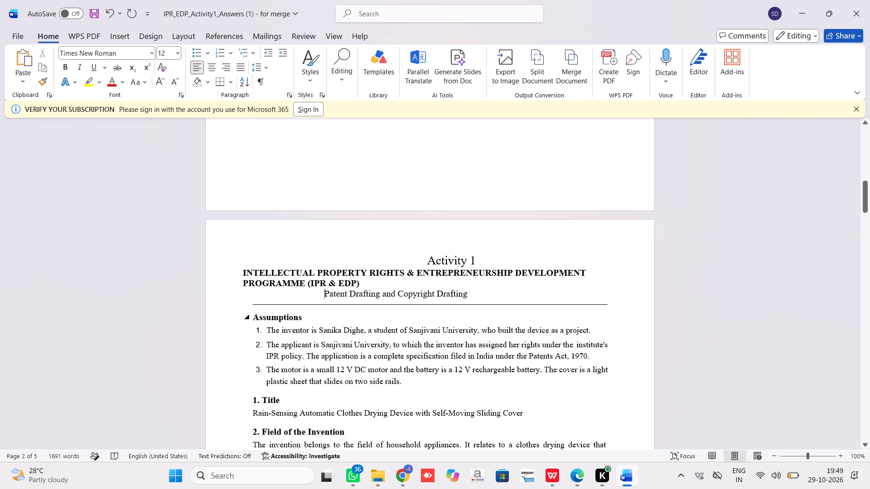
Shift the Activity 1 line back toward the page centre by removing seven of its leading spaces.
click(480, 259)
click(427, 263)
key(BackSpace)
key(BackSpace)
key(BackSpace)
key(BackSpace)
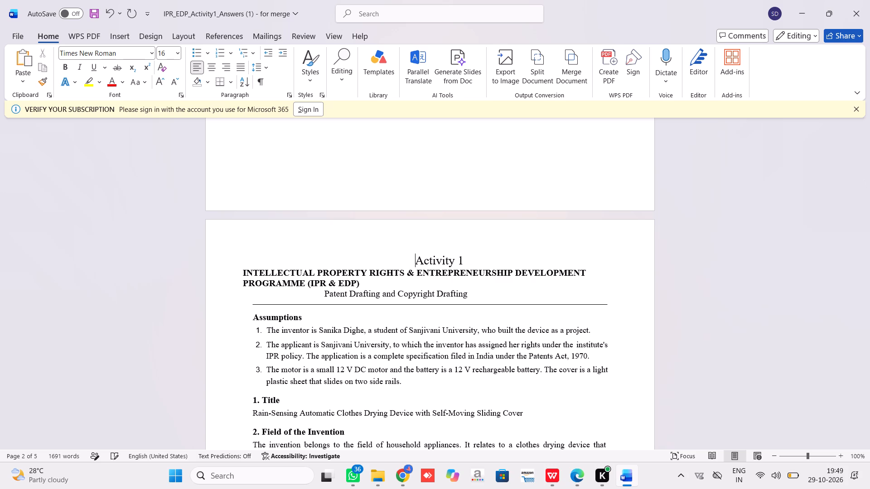
key(BackSpace)
key(BackSpace)
key(BackSpace)
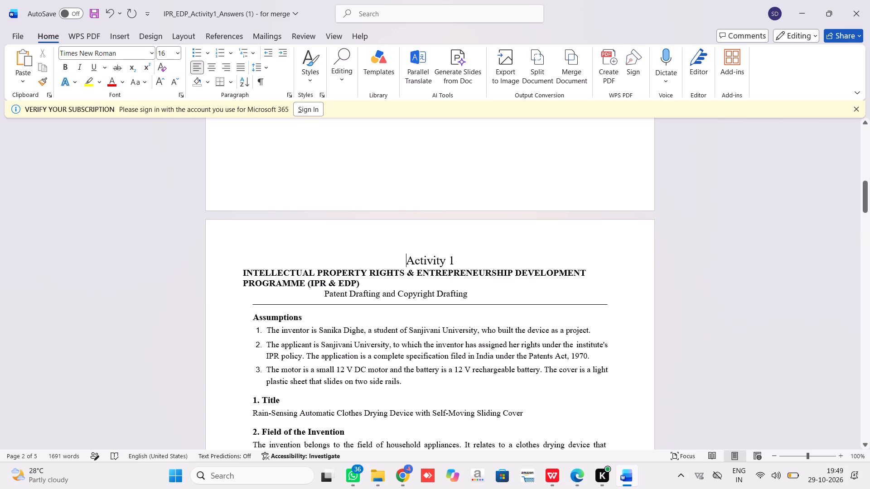
Replace Sanjivani University as the applicant in the second assumption with the inventor's name.
scroll(454, 333, down, 1)
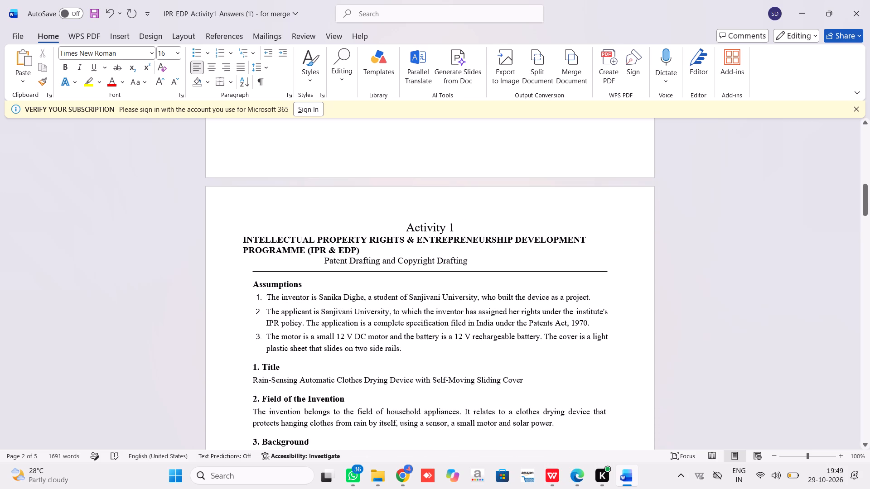
click(389, 312)
key(BackSpace)
key(BackSpace)
key(BackSpace)
key(BackSpace)
key(BackSpace)
key(BackSpace)
key(BackSpace)
key(BackSpace)
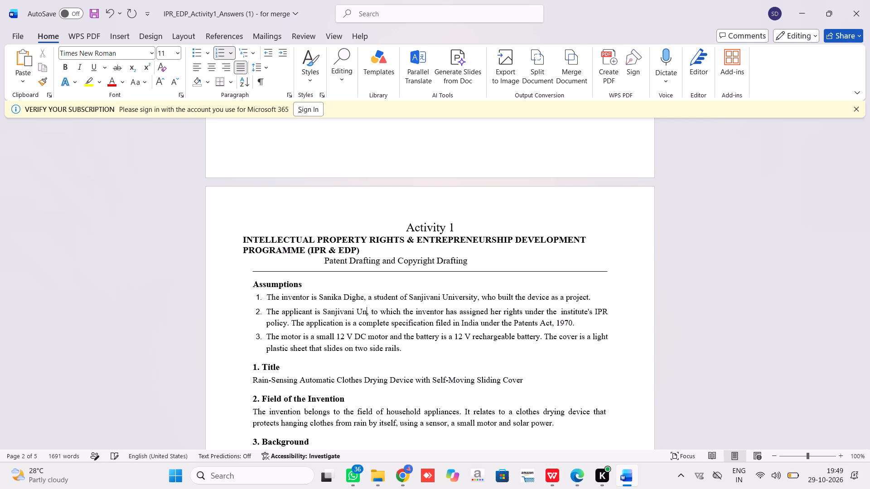
key(BackSpace)
key(BackSpace)
key(BackSpace)
key(BackSpace)
key(BackSpace)
key(BackSpace)
key(BackSpace)
key(BackSpace)
key(BackSpace)
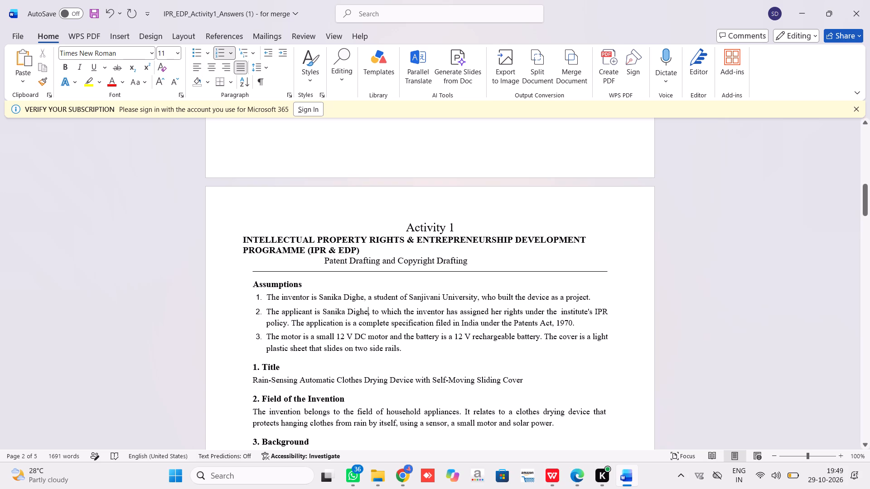
Delete the clause about the inventor assigning her rights under the institute's IPR policy from the second assumption.
drag(372, 311, 590, 301)
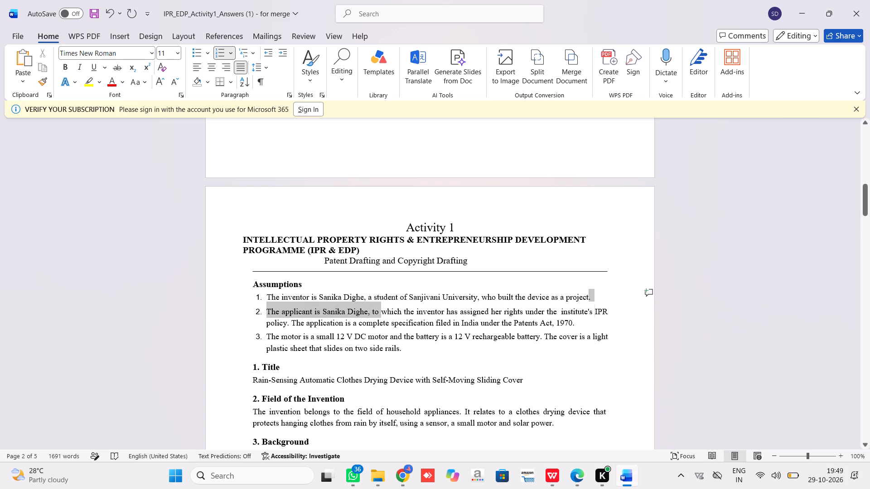
drag(590, 301, 609, 313)
key(BackSpace)
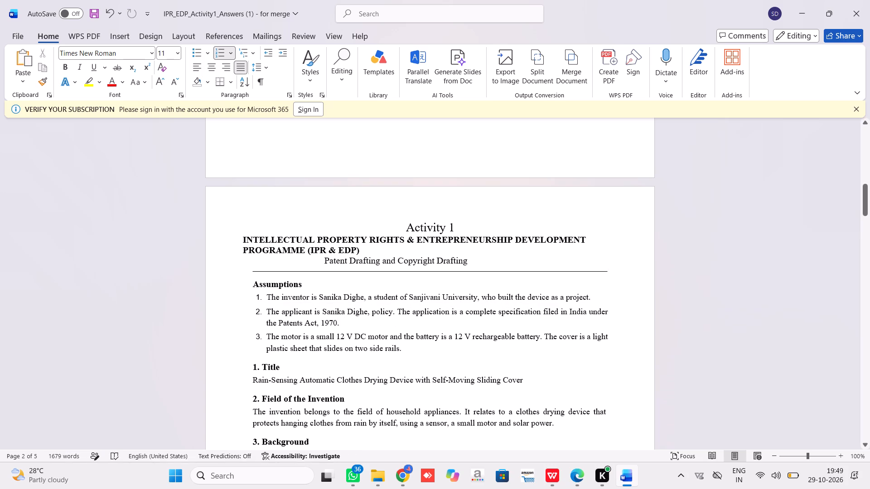
key(Right)
key(Right)
key(Right)
key(Right)
key(Right)
key(Right)
key(Right)
key(Left)
key(BackSpace)
key(BackSpace)
key(BackSpace)
key(BackSpace)
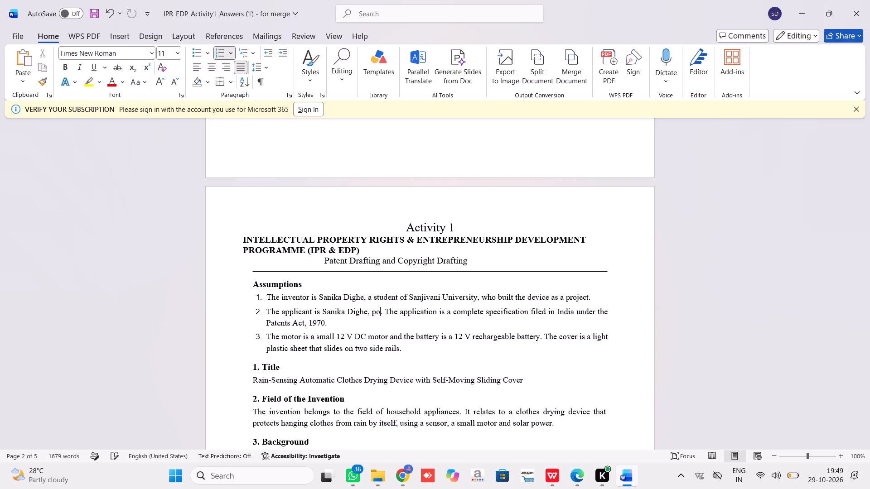
key(BackSpace)
key(BackSpace)
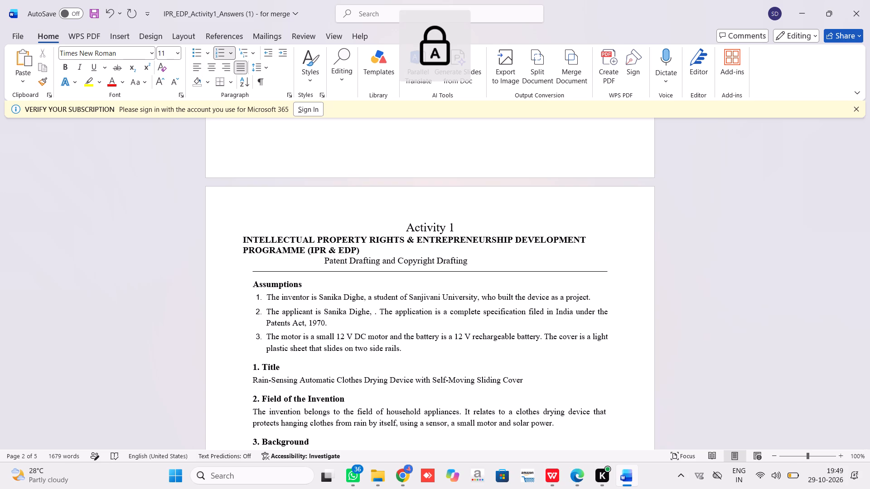
Add Kopargaon, Maharashtra, india as the location after the applicant's name in the second assumption.
key(o)
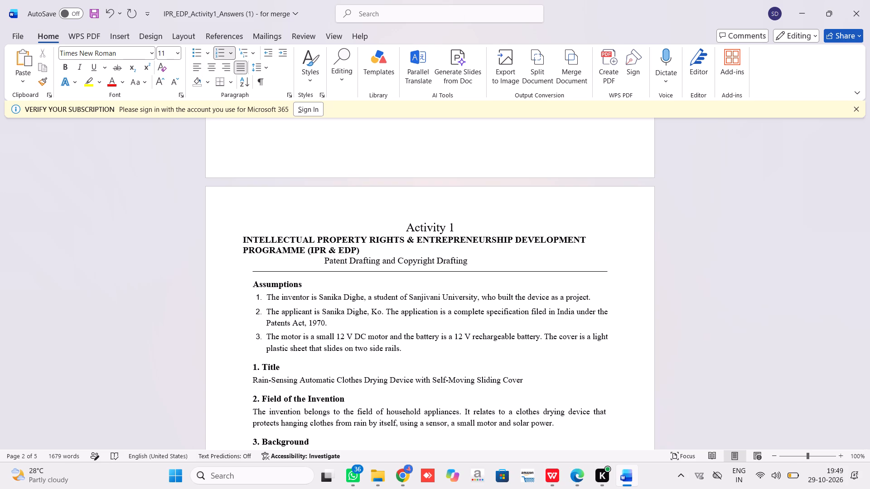
text(pargaon)
key(space)
text(,)
key(space)
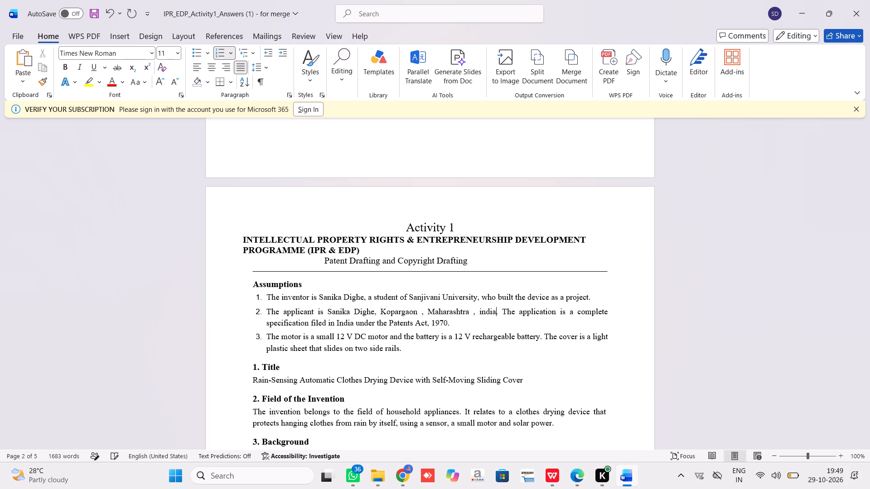
Correct the applicant's location so Kopargaon is followed directly by a comma and one space, and capitalise India.
key(Left)
key(Left)
key(Left)
key(Left)
key(Left)
key(BackSpace)
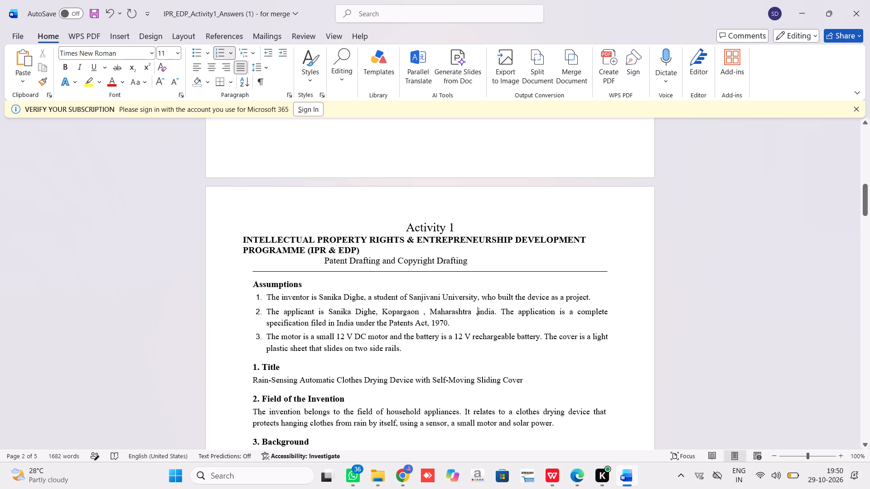
click(427, 311)
key(BackSpace)
key(BackSpace)
key(comma)
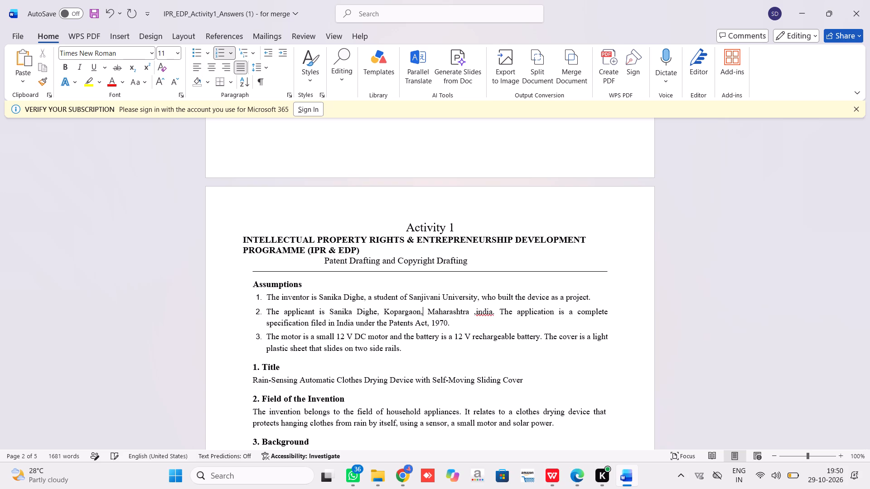
key(Right)
key(BackSpace)
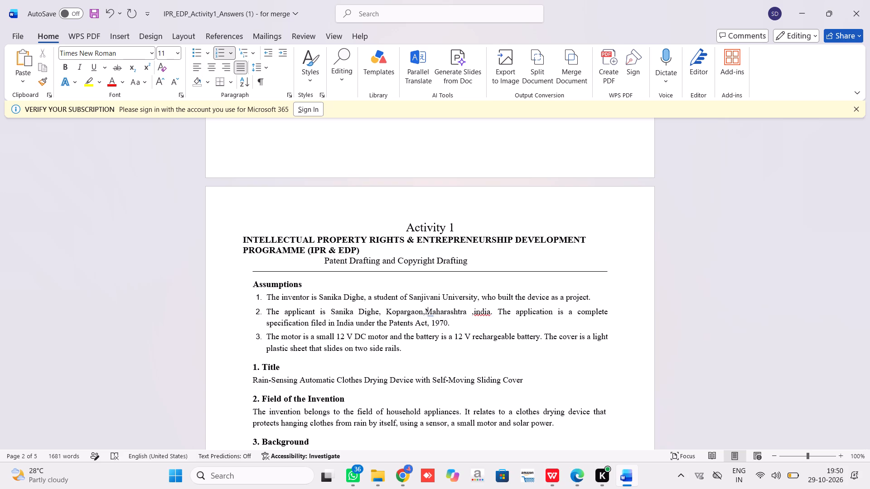
click(475, 314)
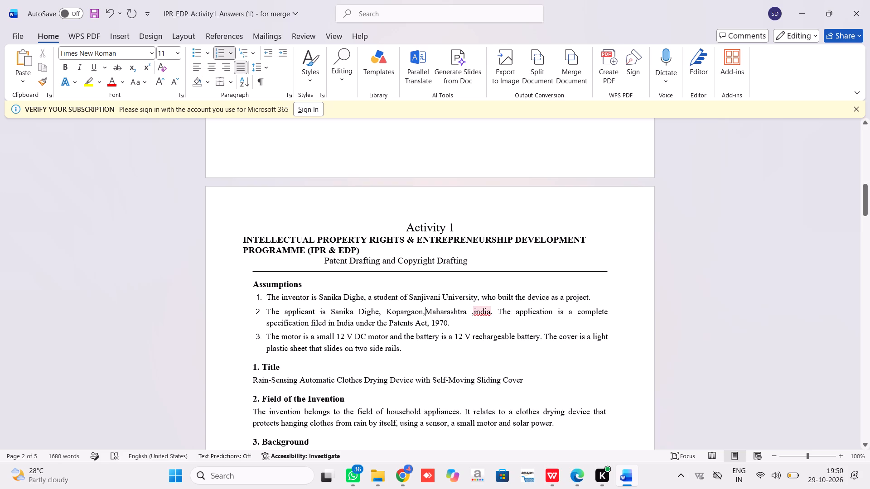
key(BackSpace)
key(BackSpace)
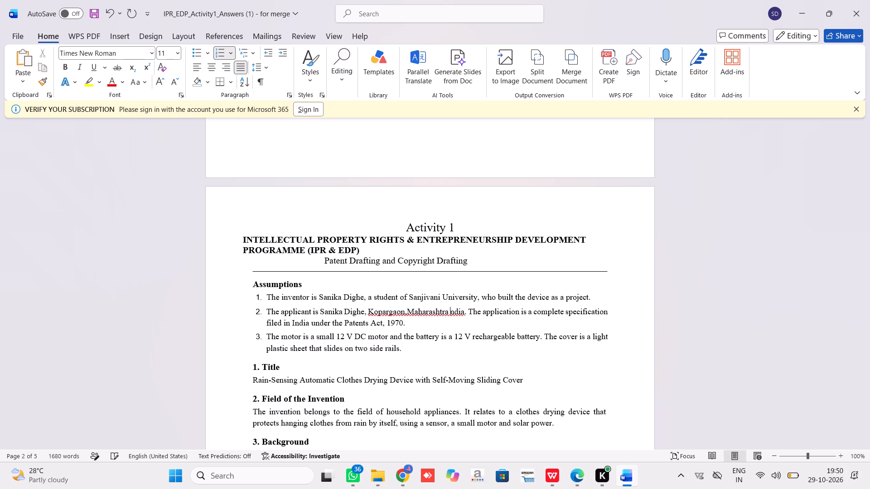
key(comma)
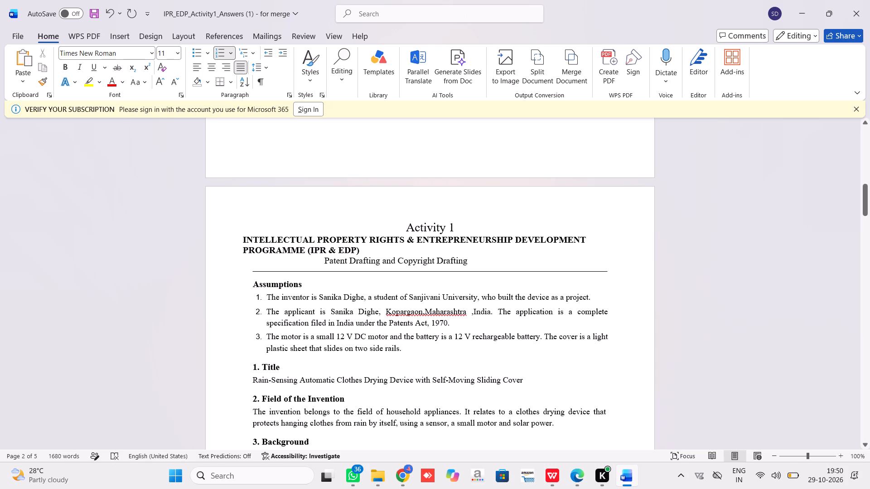
click(427, 313)
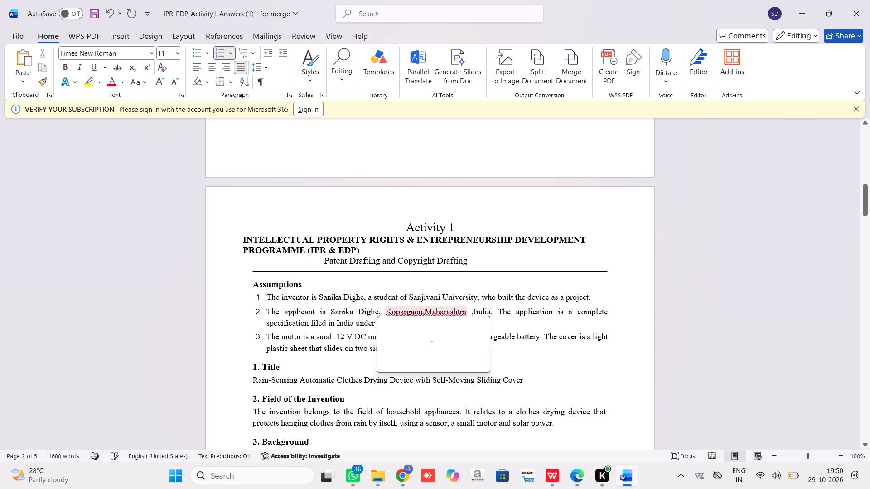
key(space)
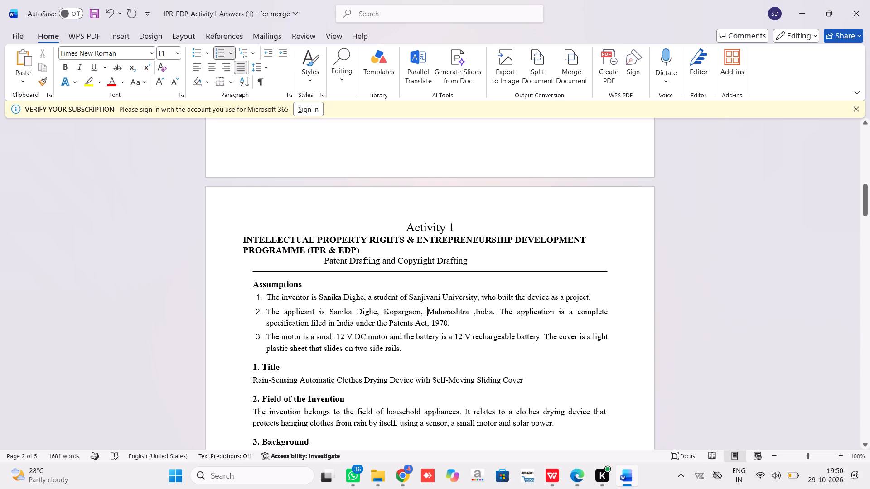
Place the comma directly after Maharashtra, followed by one space before India.
ctrl+scroll(440, 322, up, 6)
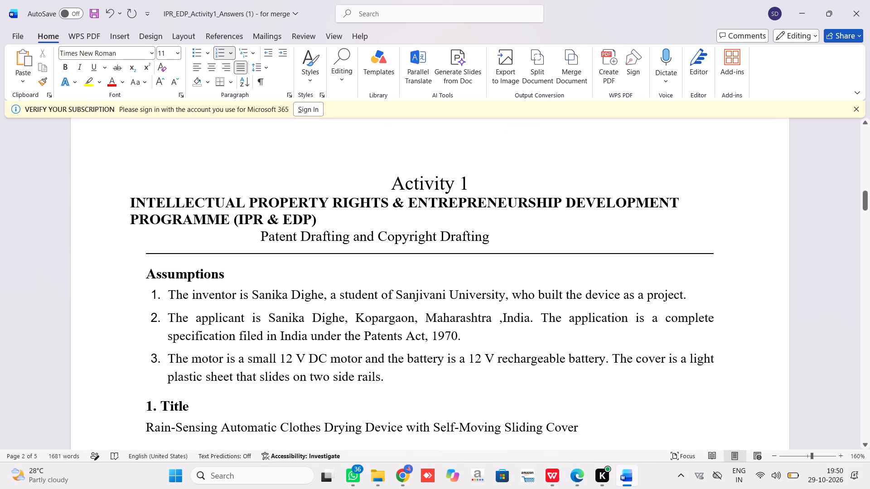
click(504, 323)
key(BackSpace)
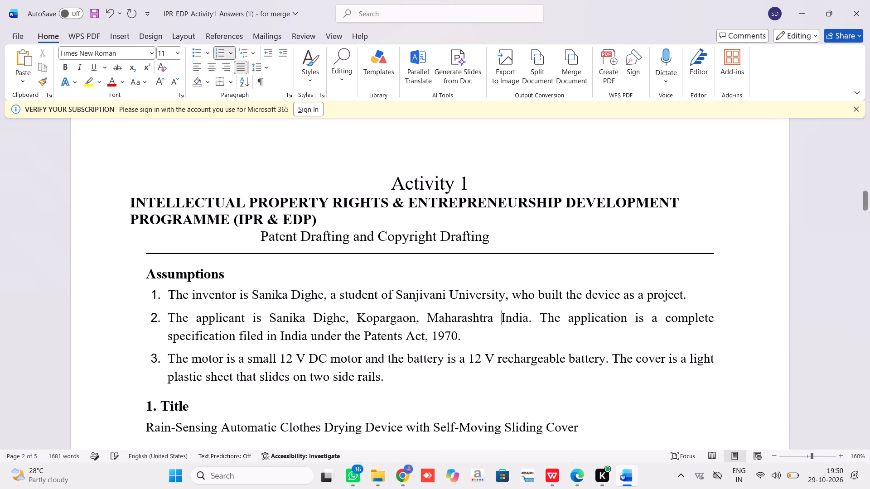
key(BackSpace)
text(,)
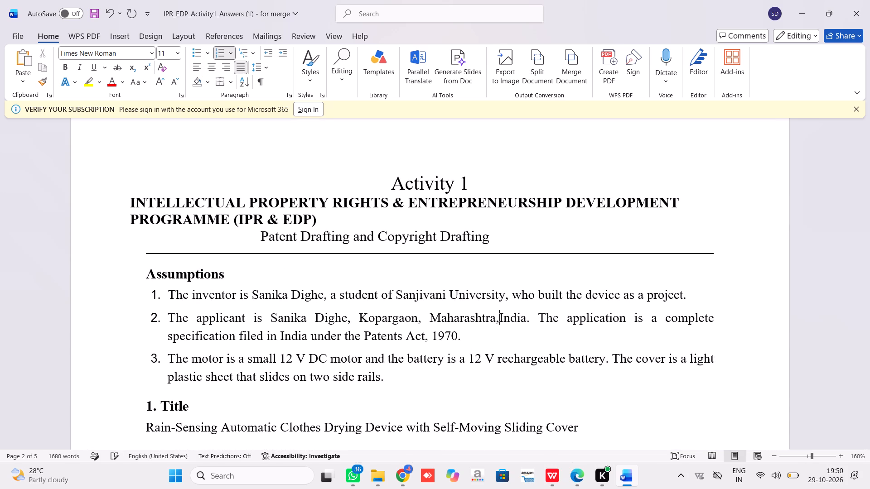
key(space)
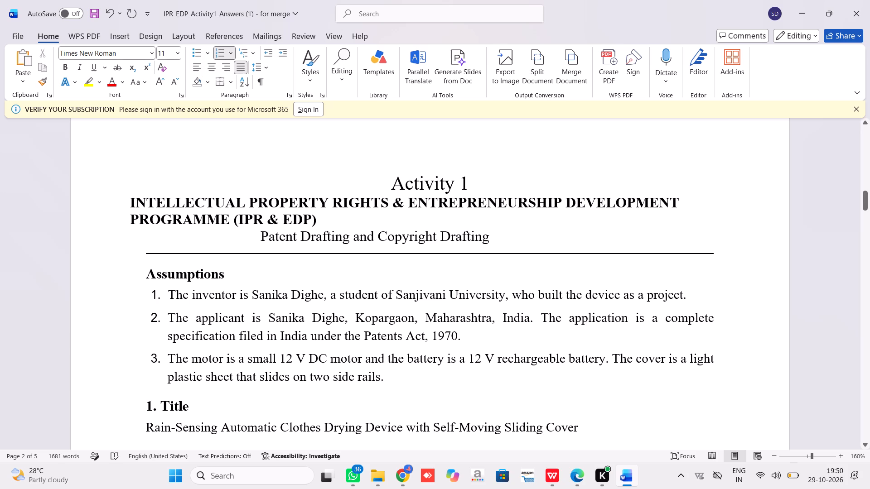
Split the sentence about the complete specification filed under the Patents Act, 1970 into its own numbered assumption.
click(542, 321)
key(Return)
scroll(542, 321, down, 2)
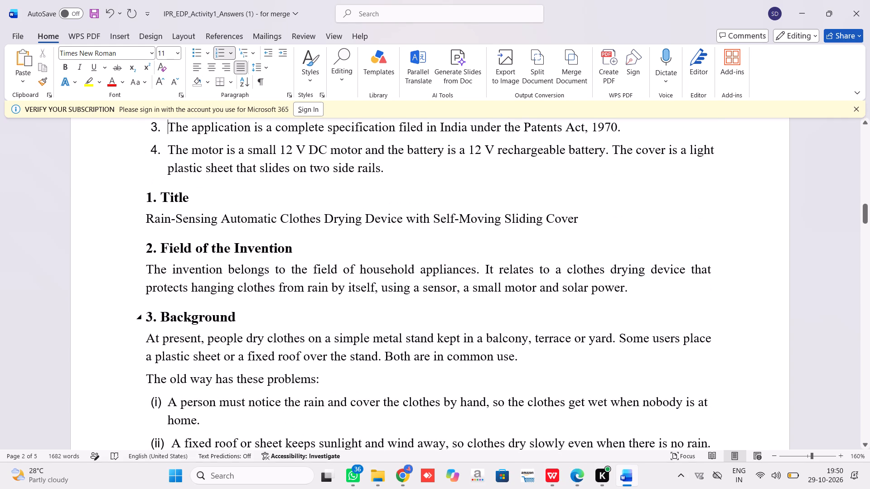
scroll(542, 321, up, 1)
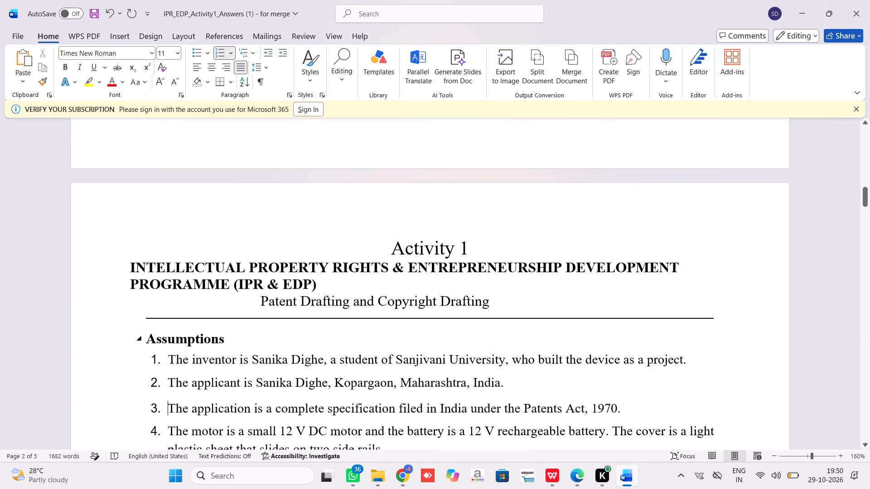
scroll(542, 321, up, 1)
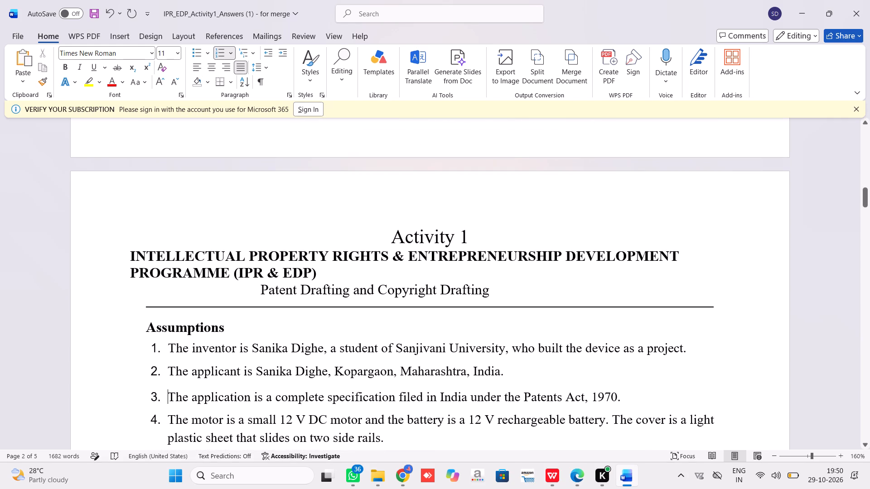
Make the Activity 1 title line bold.
drag(474, 239, 392, 236)
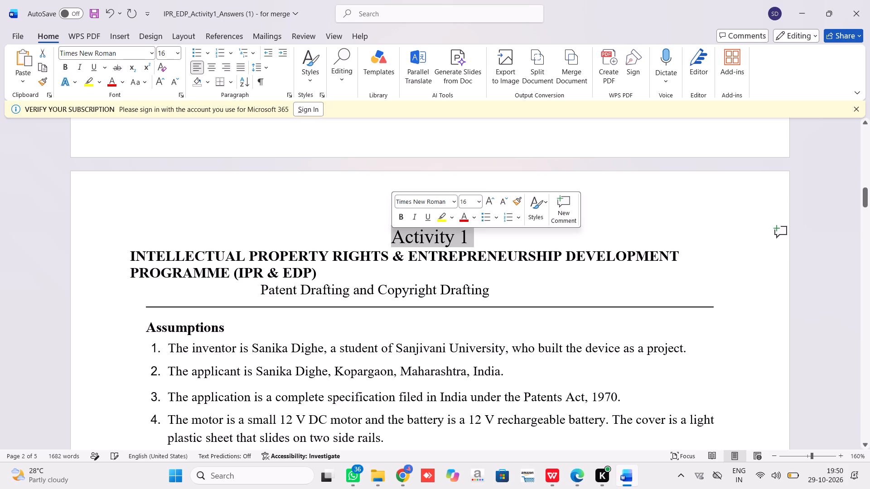
click(398, 217)
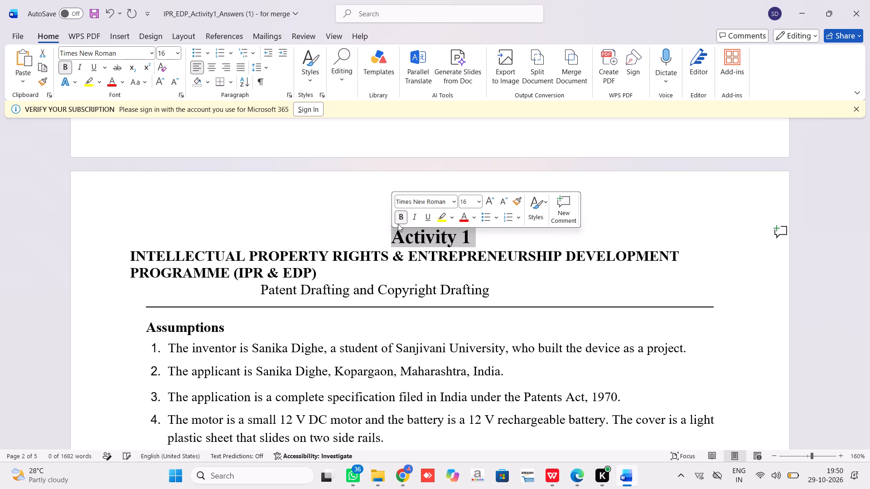
click(370, 281)
Delete the Sanjivani University | IPR & EDP Activity 1 text from the Section 2 footer, keeping the page number, and return to the body text.
scroll(370, 281, down, 1)
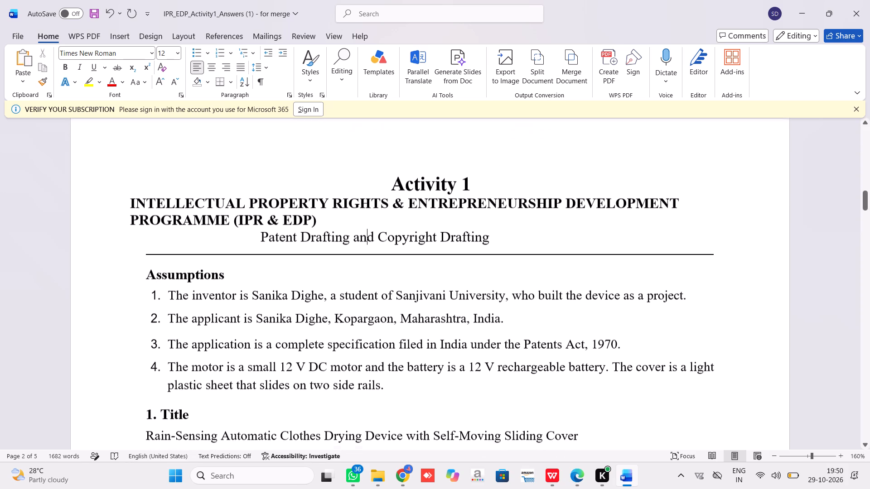
scroll(370, 281, down, 1)
scroll(322, 241, down, 1)
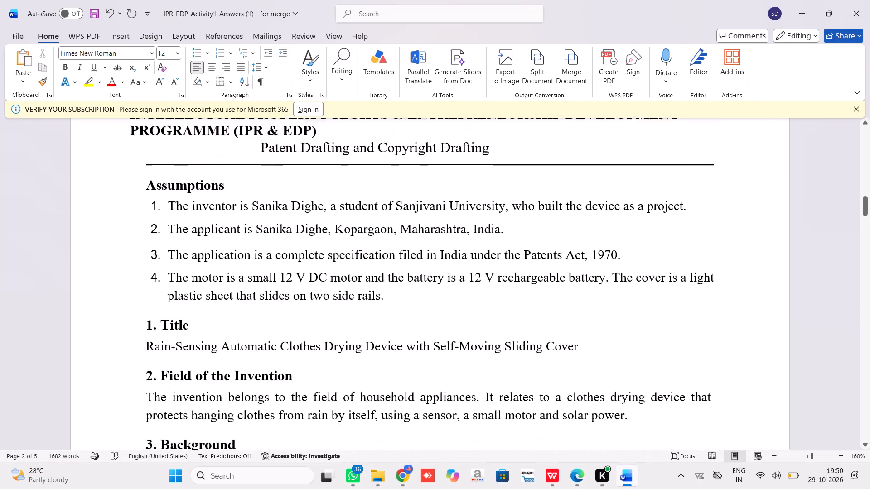
scroll(322, 241, down, 3)
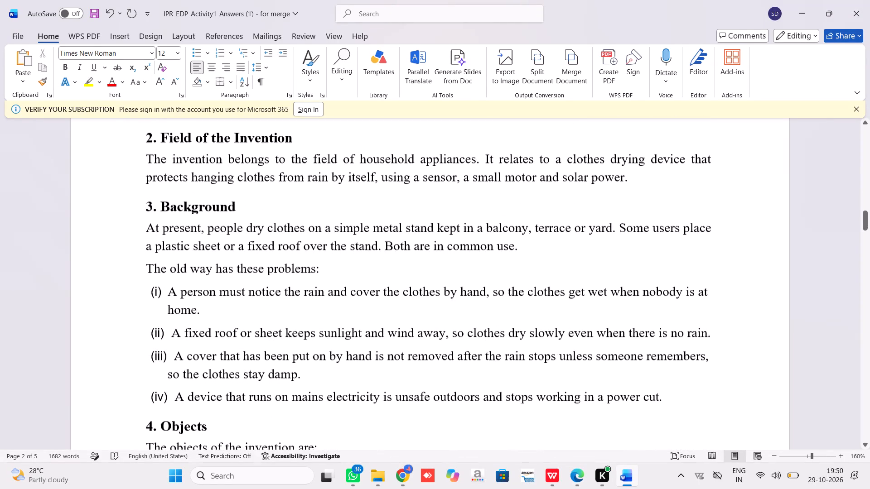
scroll(322, 241, down, 3)
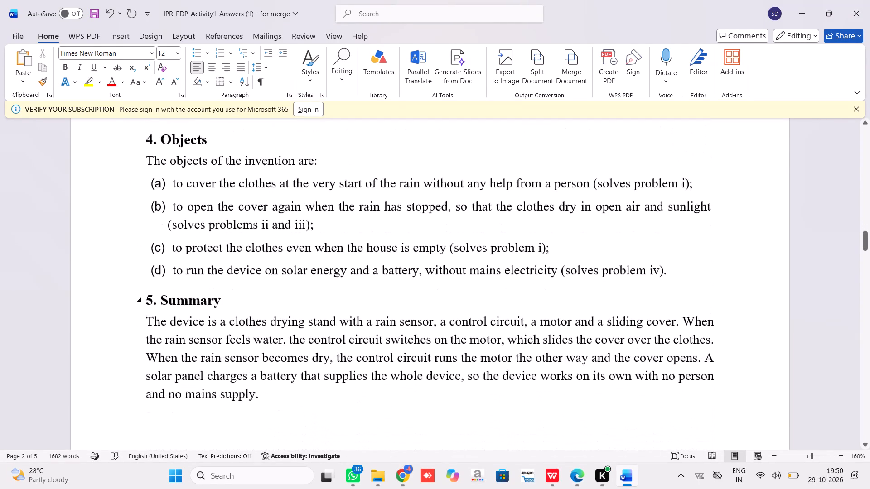
scroll(322, 241, down, 2)
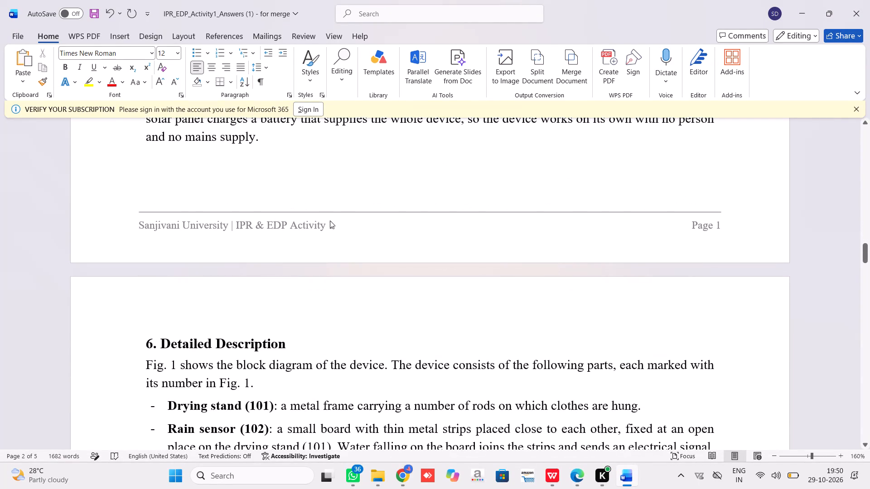
click(336, 223)
click(336, 223)
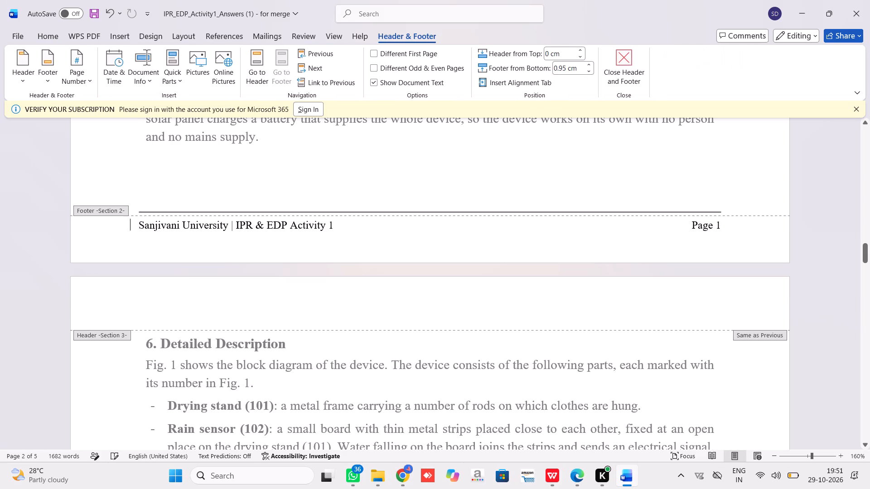
click(335, 227)
key(BackSpace)
key(BackSpace)
key(BackSpace)
key(BackSpace)
key(BackSpace)
key(BackSpace)
key(BackSpace)
key(BackSpace)
key(BackSpace)
key(BackSpace)
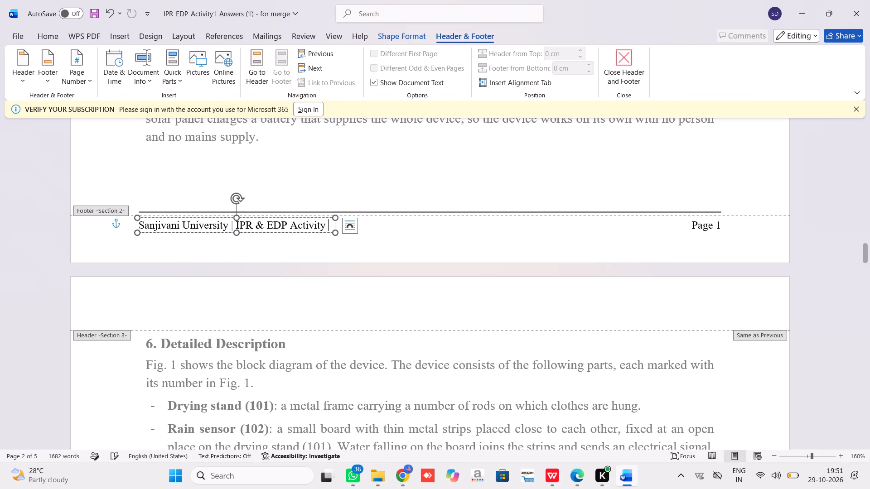
key(BackSpace)
key(BackSpace)
key(BackSpace)
key(BackSpace)
key(BackSpace)
key(BackSpace)
key(BackSpace)
key(BackSpace)
key(BackSpace)
key(BackSpace)
key(BackSpace)
key(BackSpace)
key(BackSpace)
key(BackSpace)
key(BackSpace)
key(BackSpace)
key(BackSpace)
key(BackSpace)
key(BackSpace)
key(BackSpace)
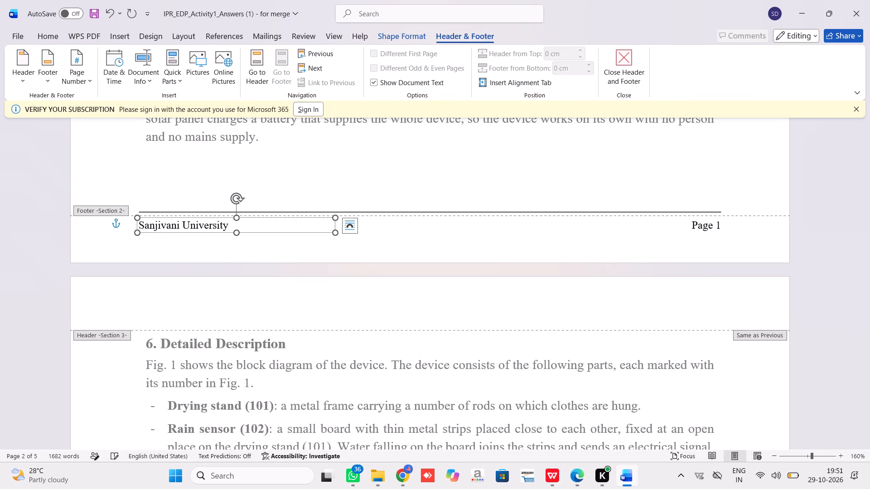
key(BackSpace)
key(BackSpace)
key(BackSpace)
key(BackSpace)
key(BackSpace)
key(BackSpace)
key(BackSpace)
key(BackSpace)
key(BackSpace)
key(BackSpace)
key(BackSpace)
key(BackSpace)
click(462, 254)
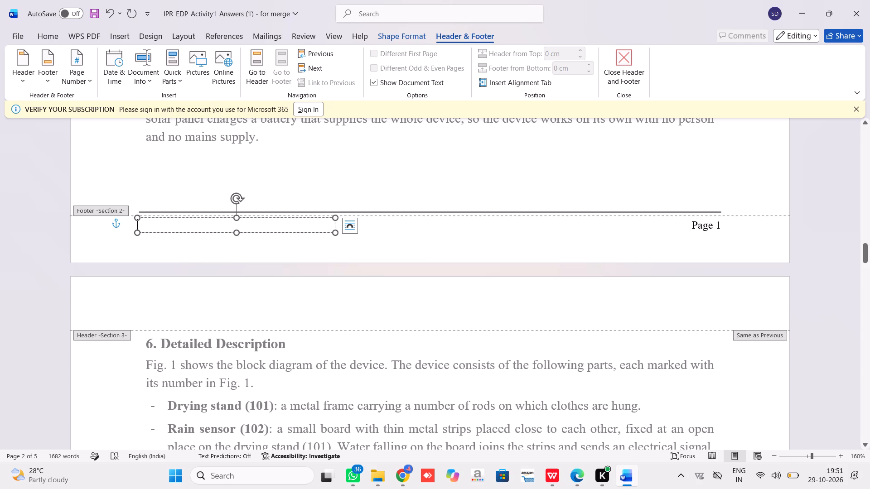
scroll(462, 254, down, 1)
click(462, 254)
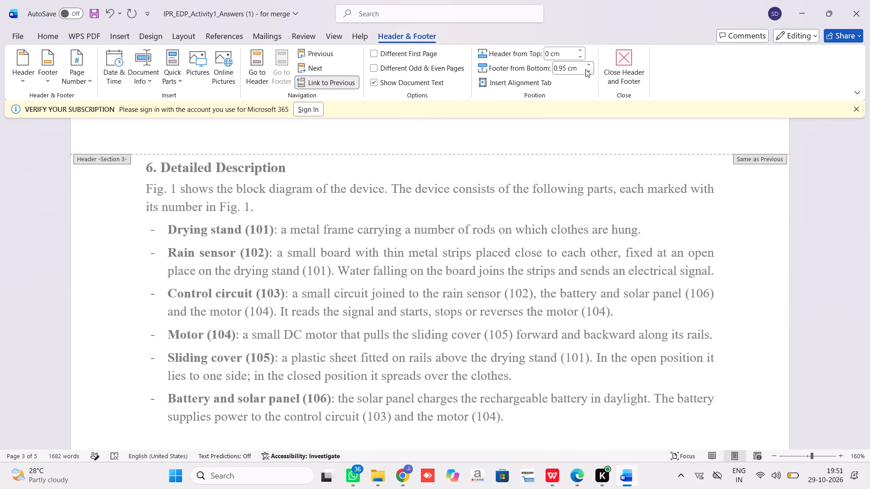
click(623, 58)
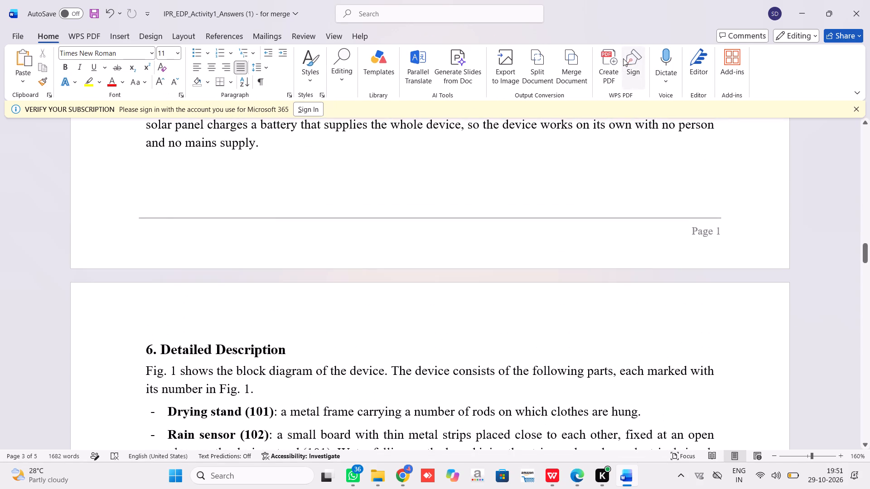
Remove the italics from the signal, power and start / stop labels in the Fig. 1 block diagram.
scroll(465, 199, down, 1)
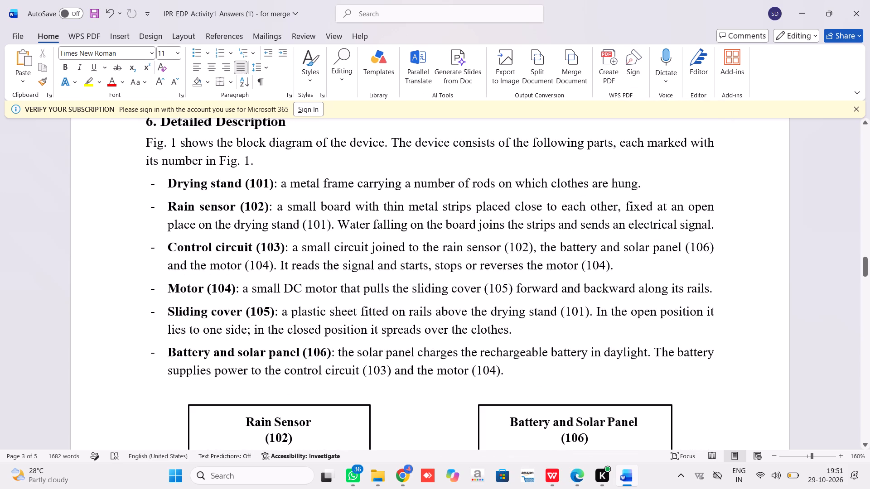
scroll(465, 199, down, 2)
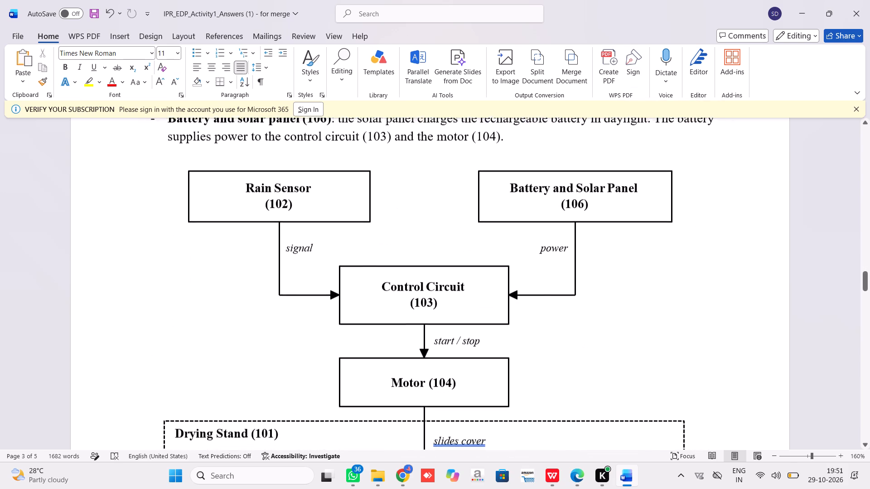
drag(314, 244, 292, 245)
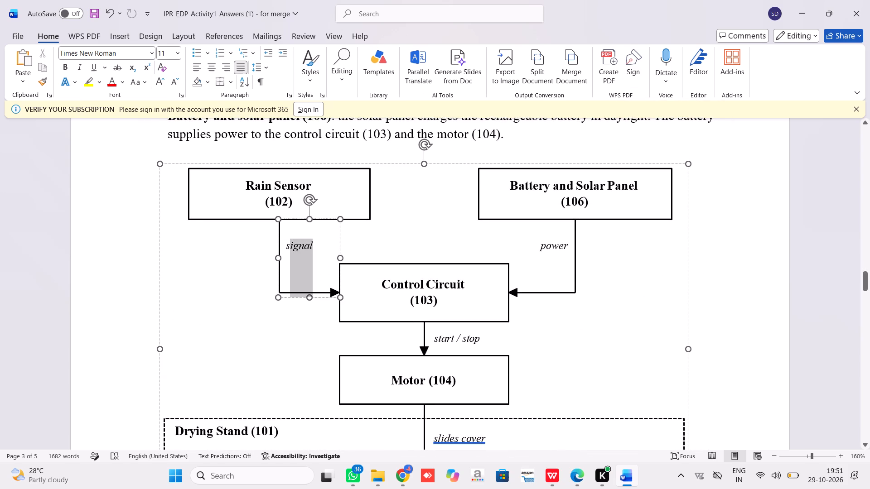
drag(292, 245, 284, 248)
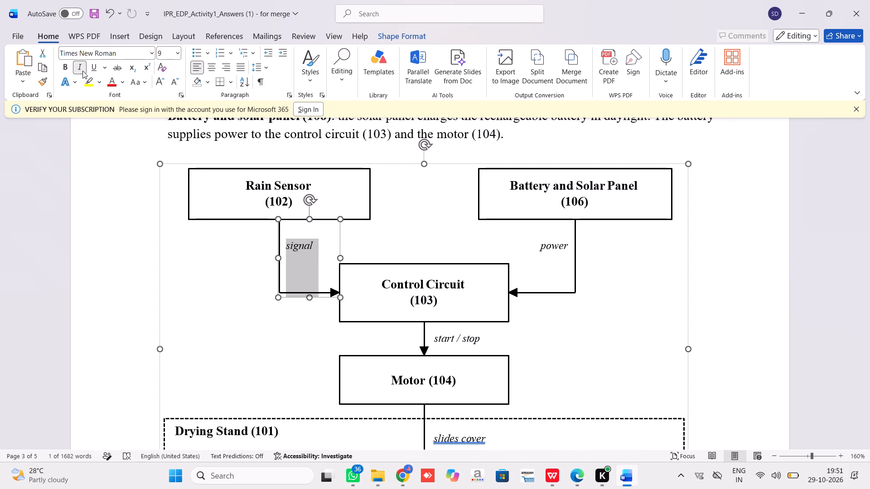
click(79, 67)
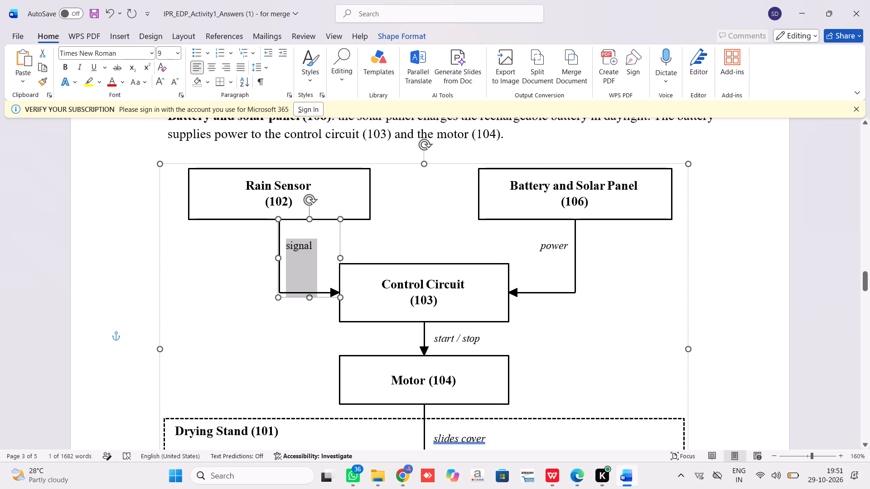
drag(538, 243, 568, 244)
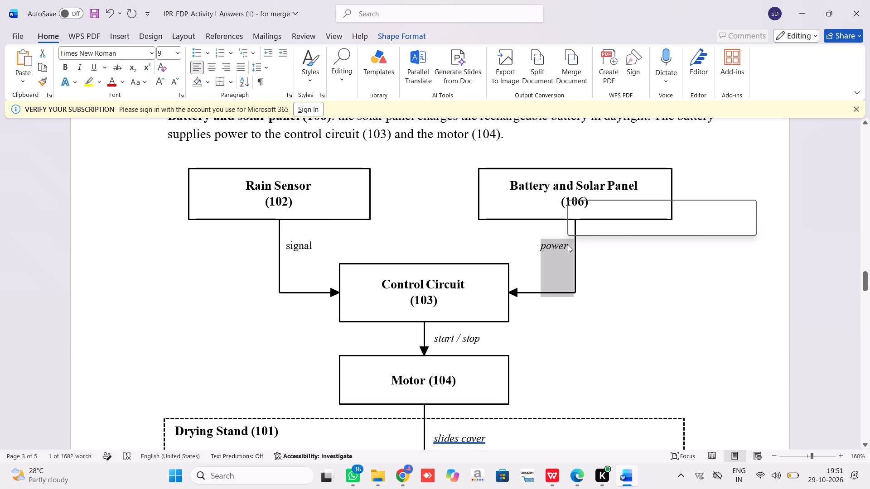
click(80, 63)
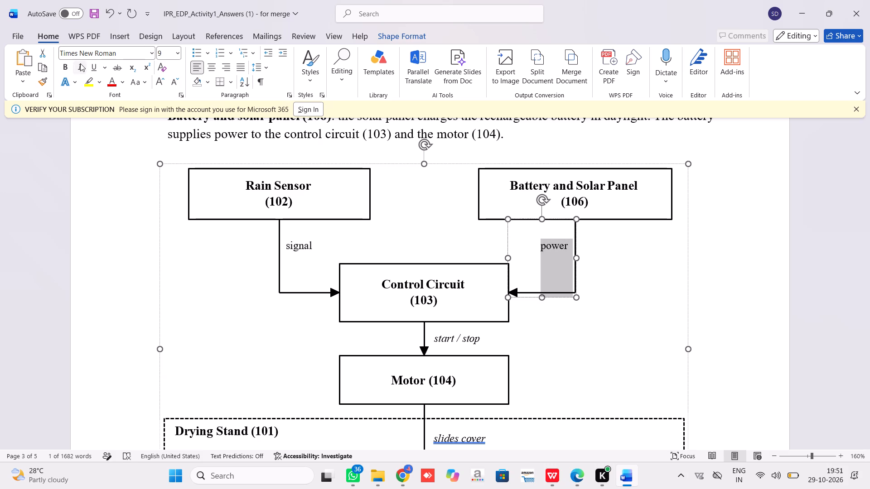
drag(483, 338, 420, 336)
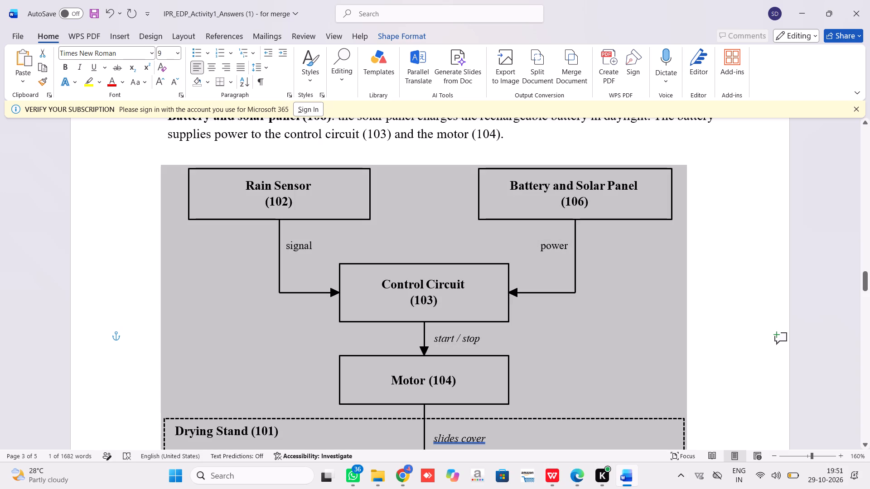
drag(420, 336, 418, 336)
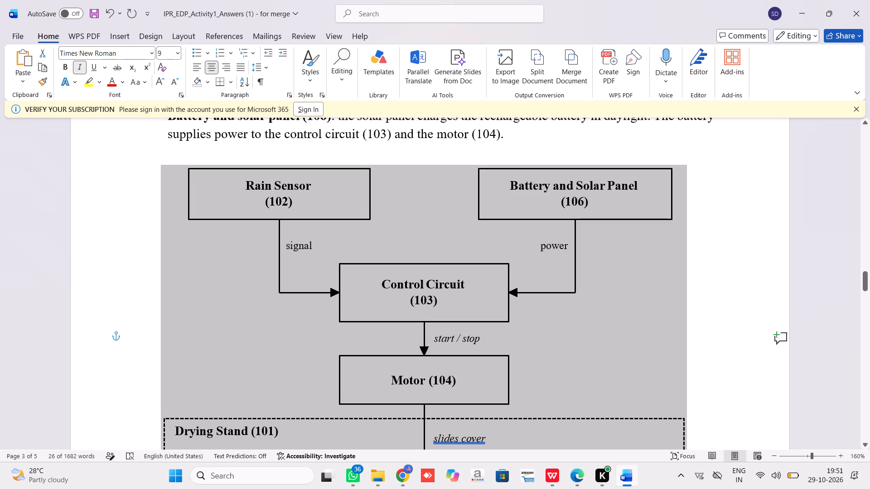
click(81, 72)
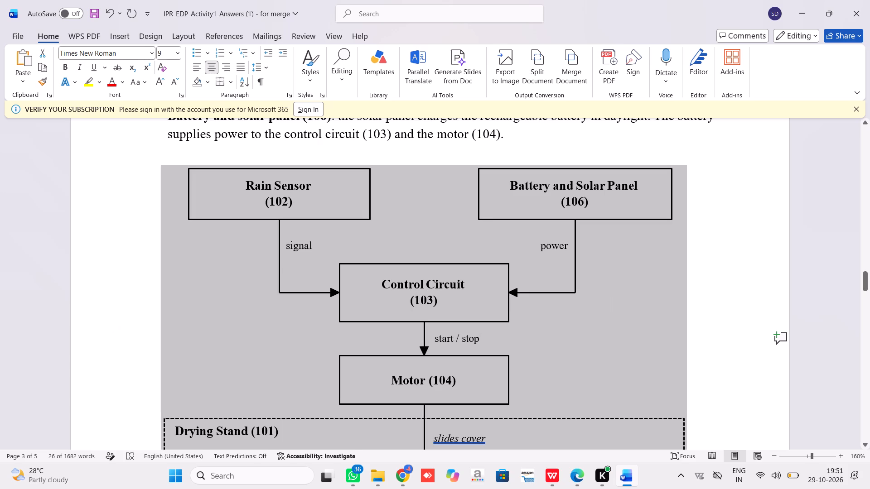
click(180, 268)
Remove the italics from the word cover in the slides cover label inside the Drying Stand (101) area of the diagram.
scroll(180, 268, down, 2)
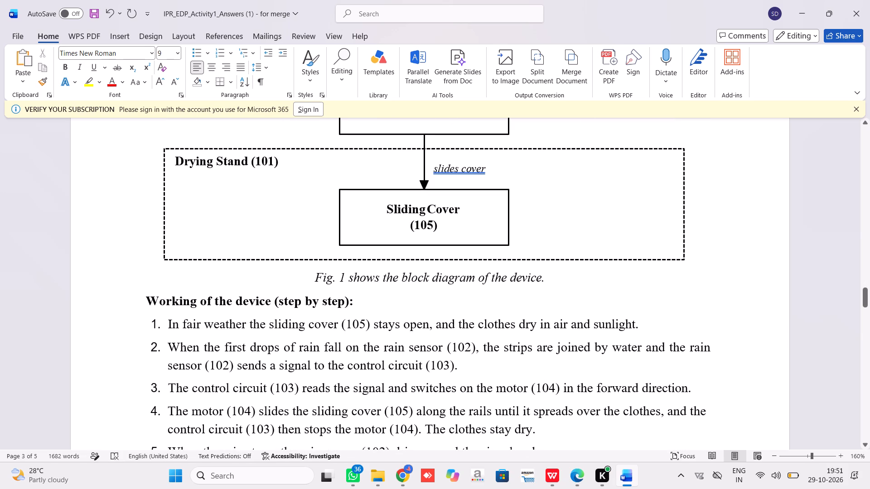
drag(492, 172, 467, 175)
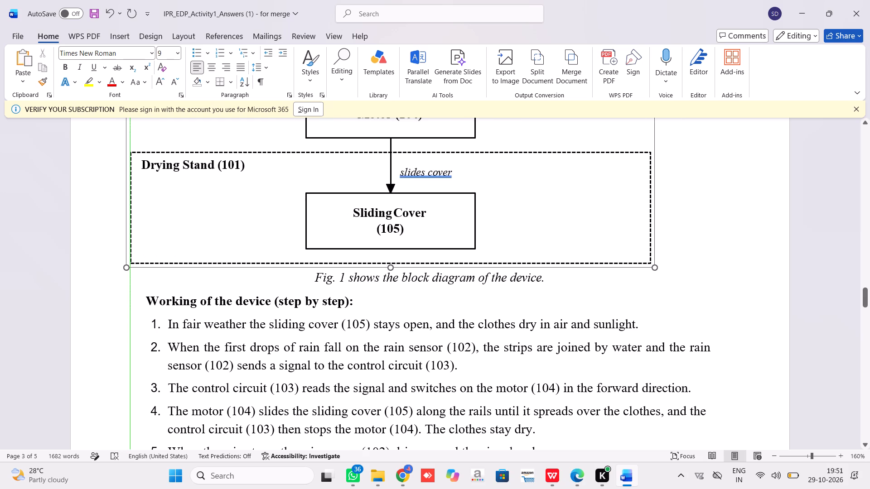
drag(467, 175, 468, 175)
click(456, 397)
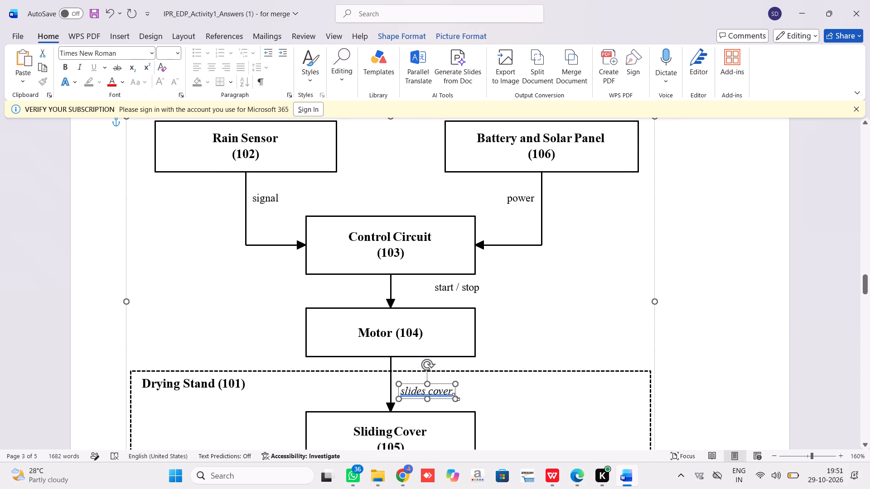
double_click(456, 396)
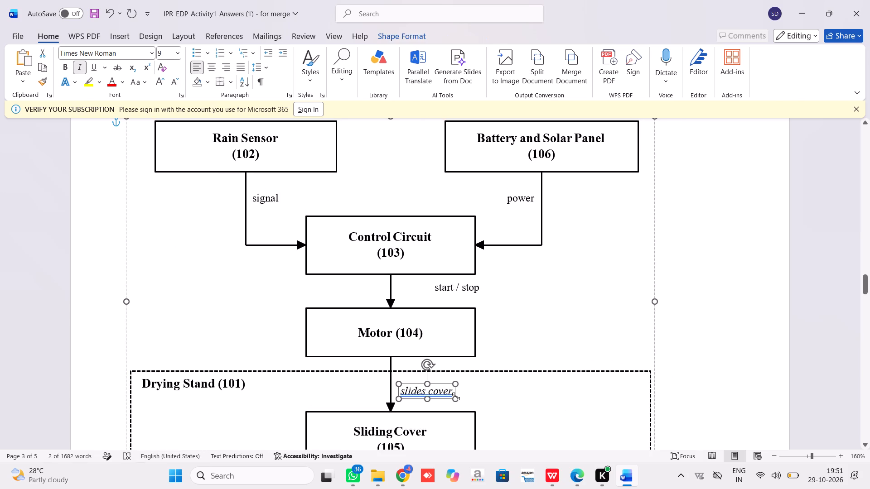
double_click(440, 394)
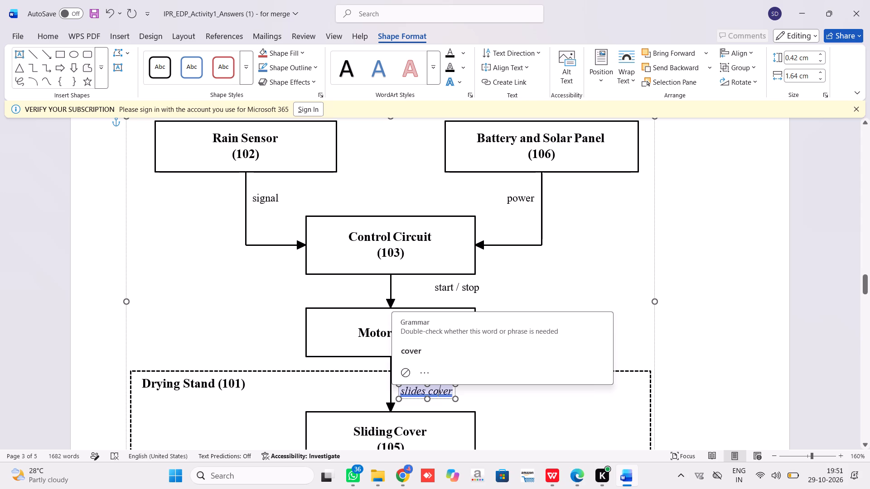
click(527, 288)
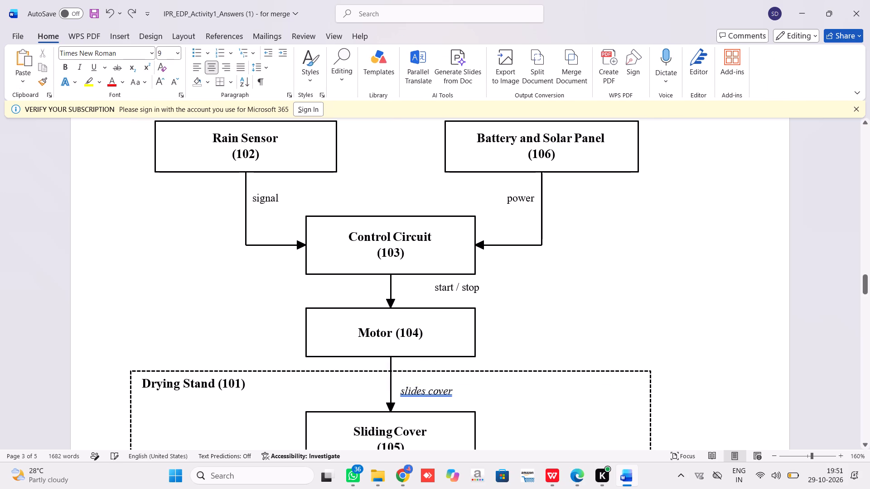
click(448, 394)
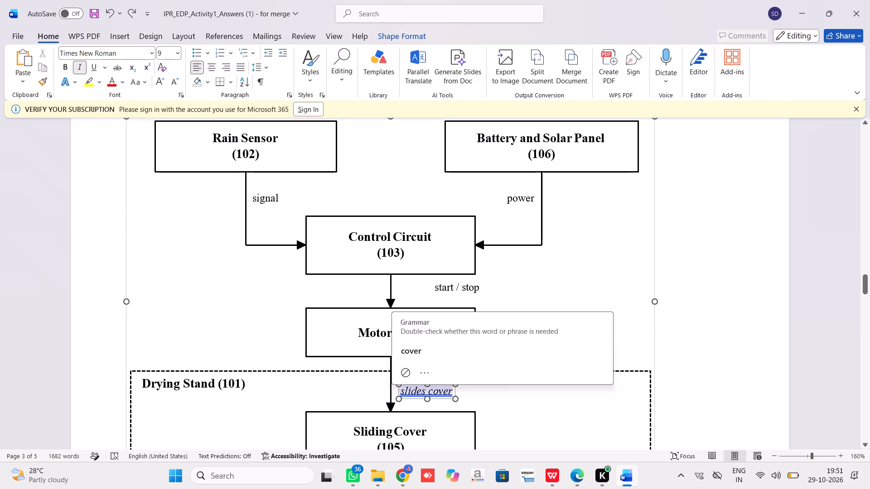
click(80, 65)
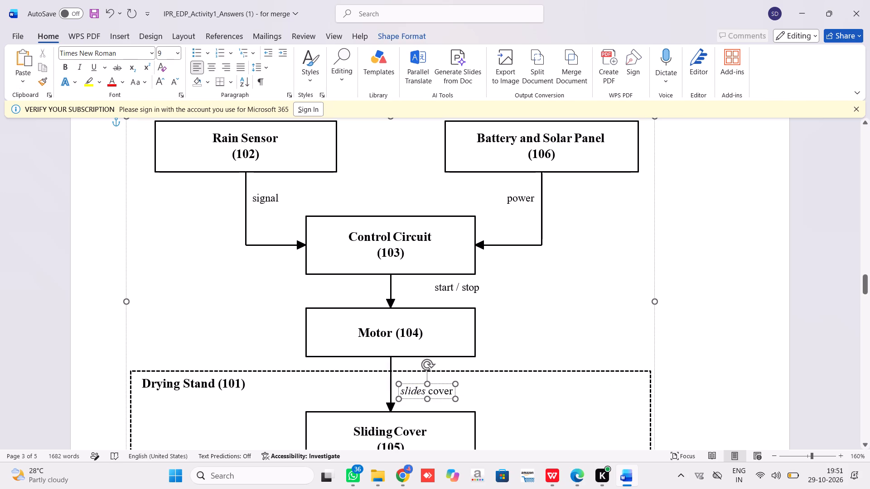
Remove the italics from the word slides so the whole slides cover label in the block diagram is upright.
click(40, 221)
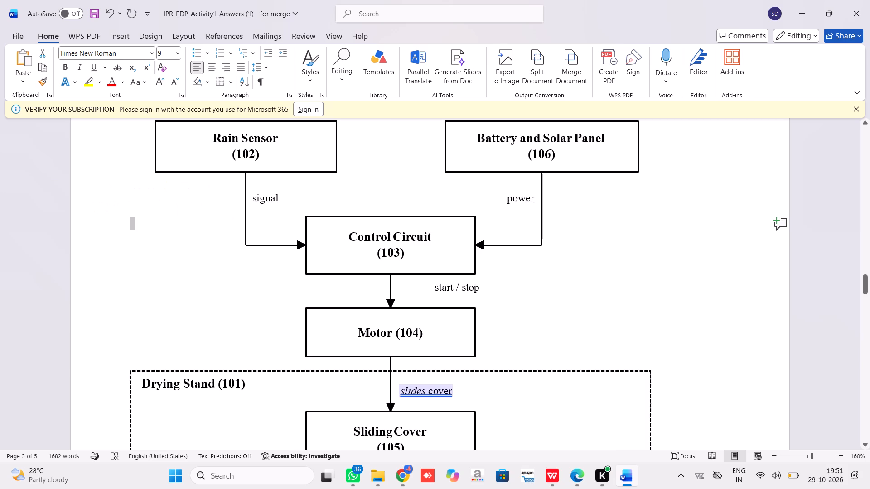
double_click(418, 394)
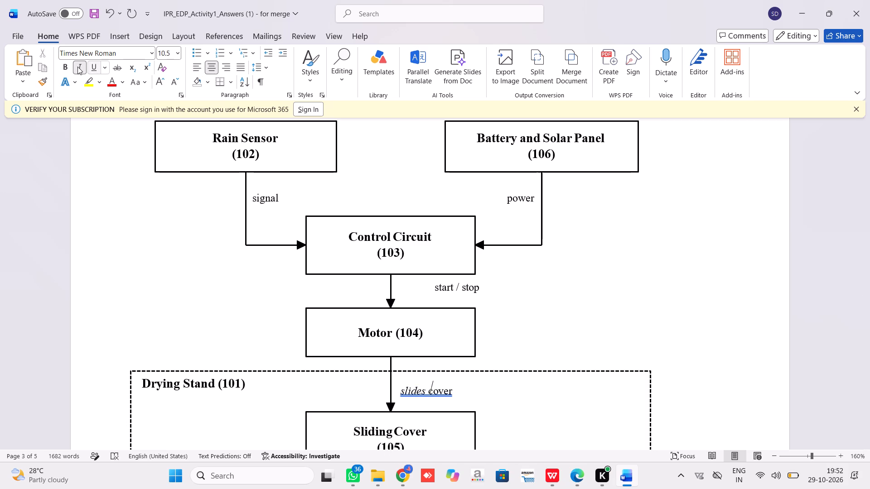
click(77, 67)
click(471, 396)
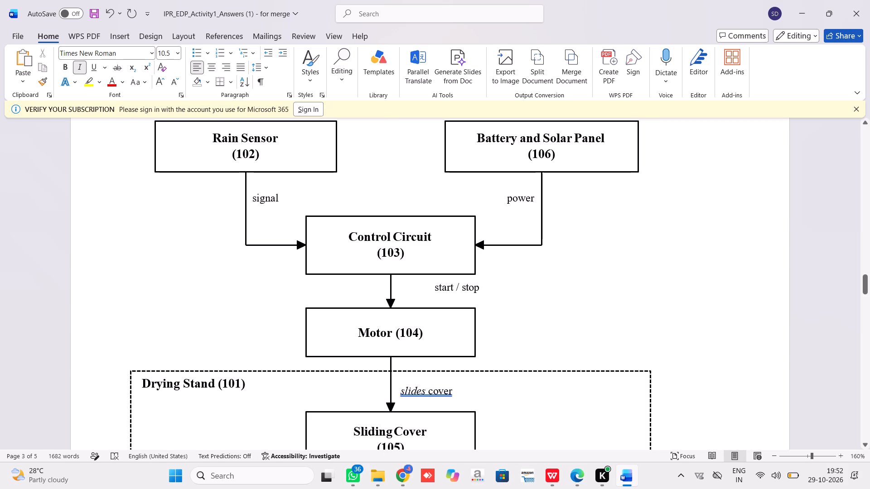
drag(455, 388, 401, 388)
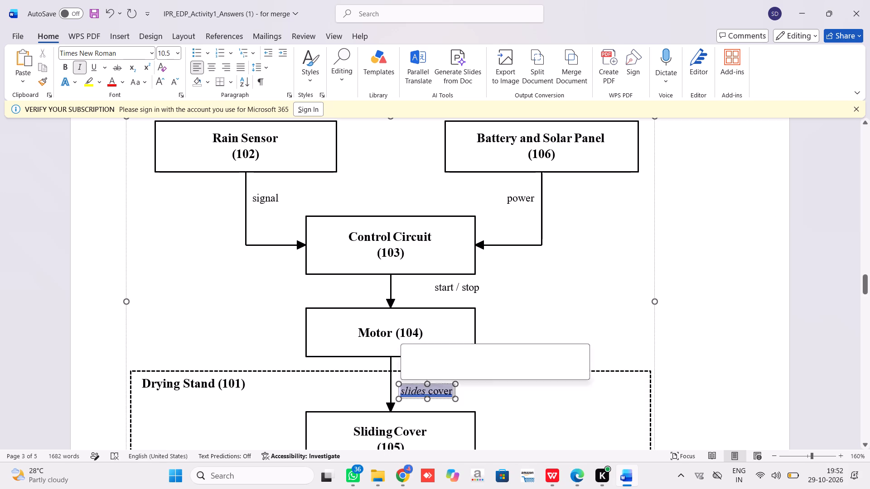
click(80, 69)
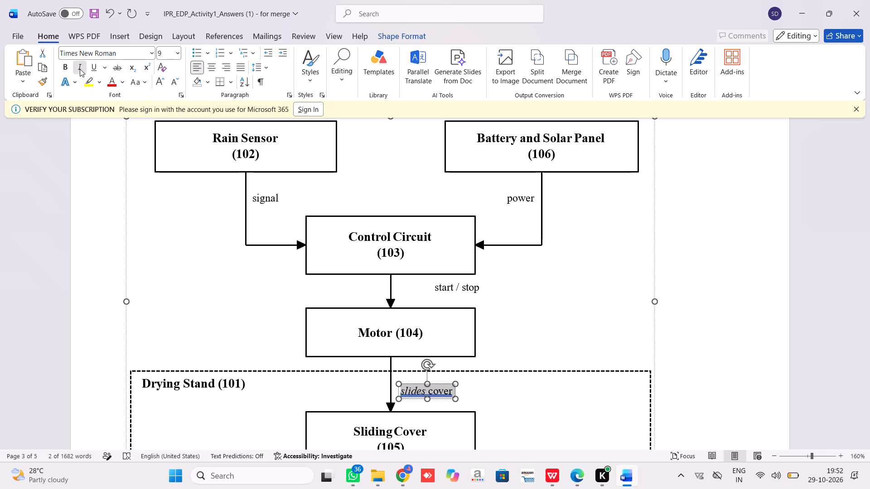
click(523, 300)
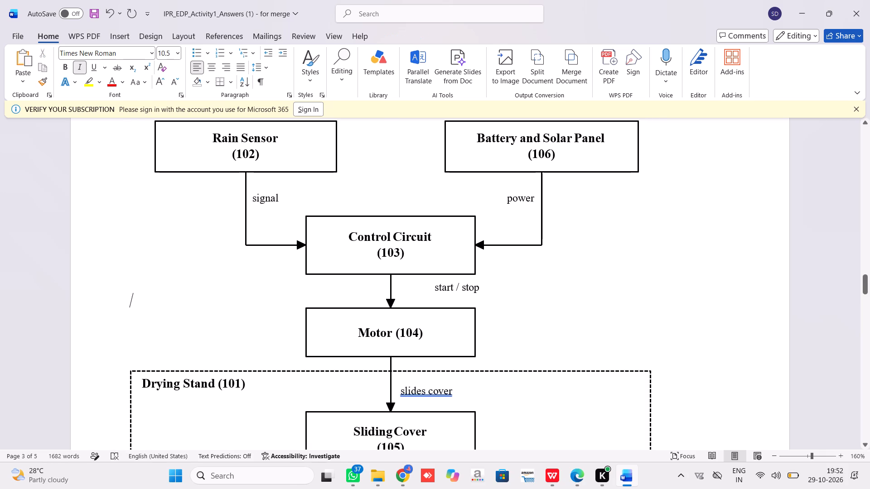
Remove the italics from the caption Fig. 1 shows the block diagram of the device.
scroll(523, 300, up, 4)
scroll(523, 300, down, 3)
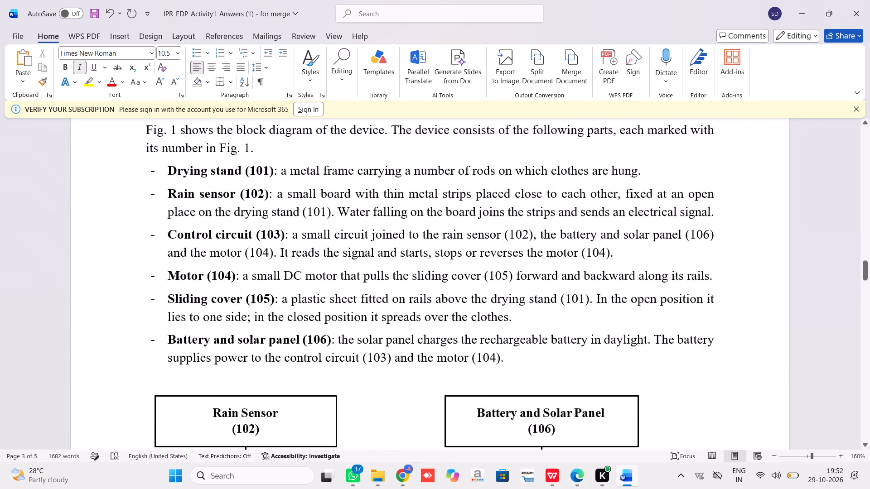
scroll(523, 300, down, 2)
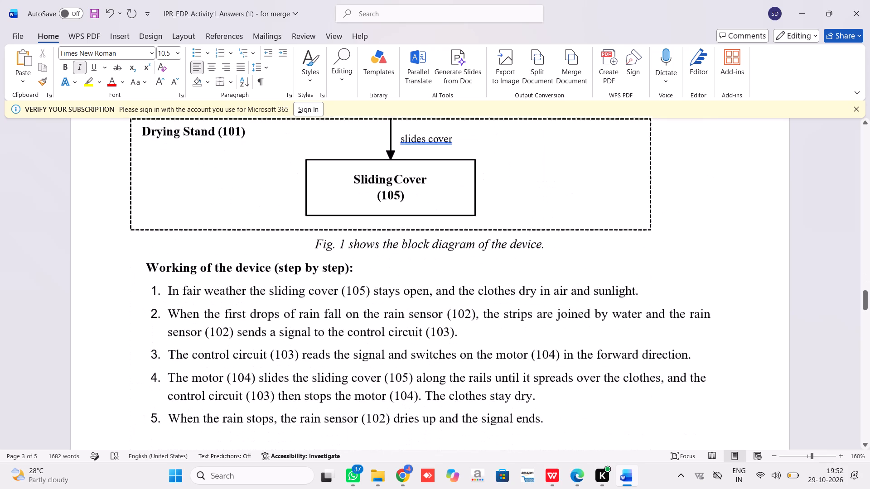
click(592, 182)
scroll(592, 182, up, 1)
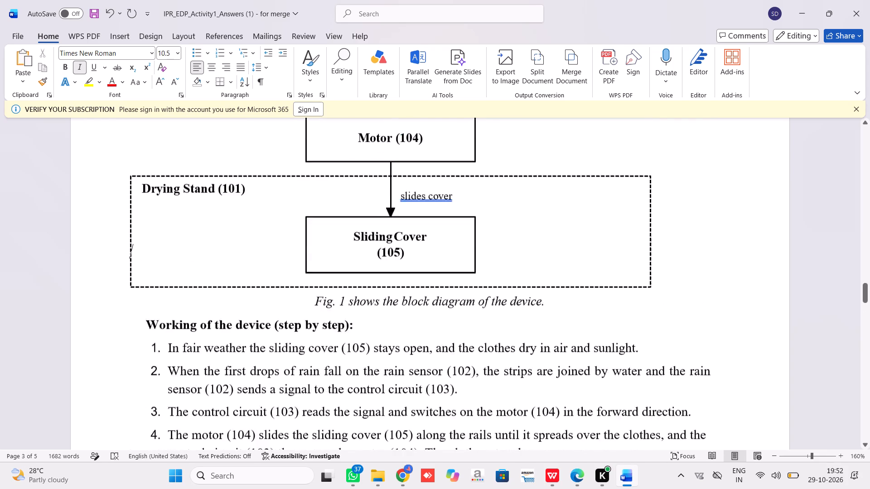
scroll(592, 182, up, 1)
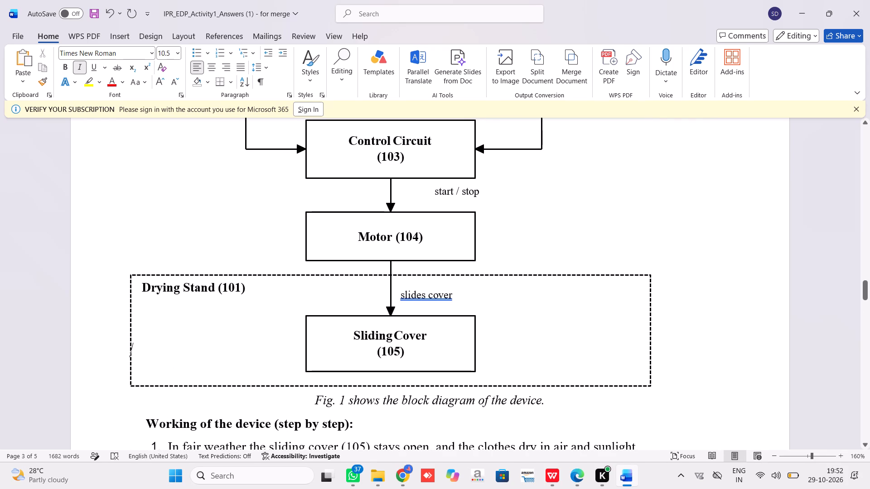
scroll(412, 356, down, 1)
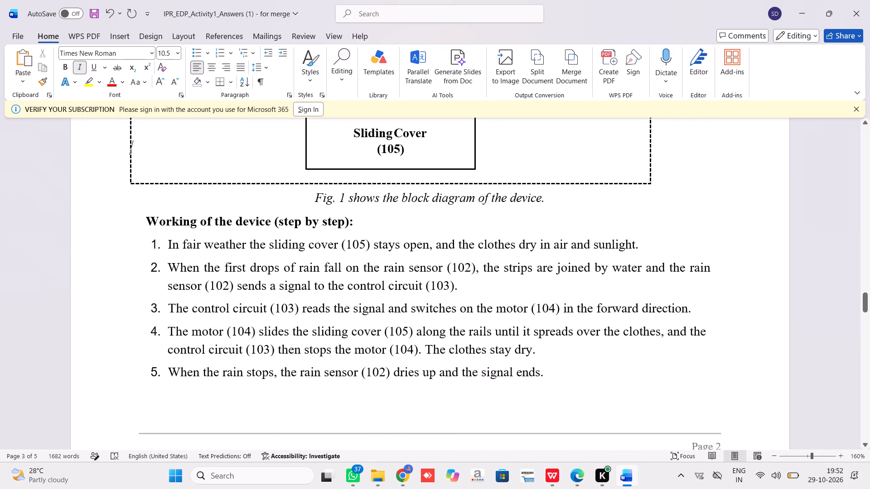
drag(552, 201, 319, 200)
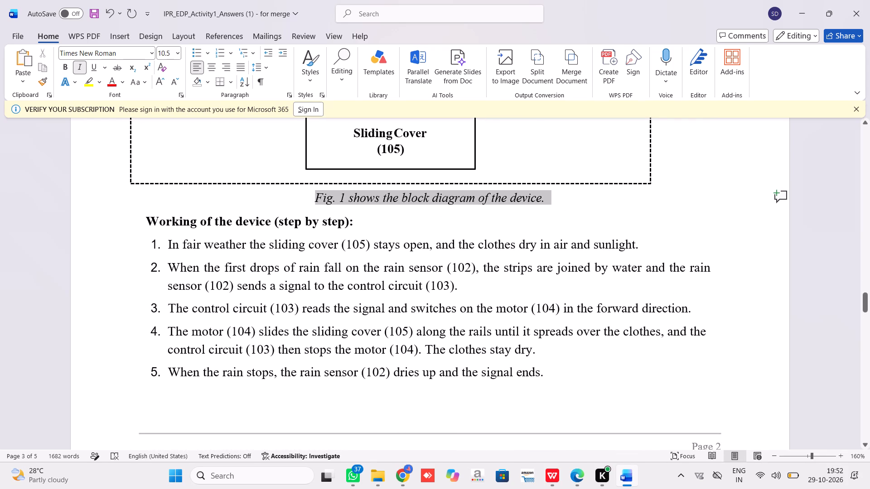
drag(319, 200, 314, 198)
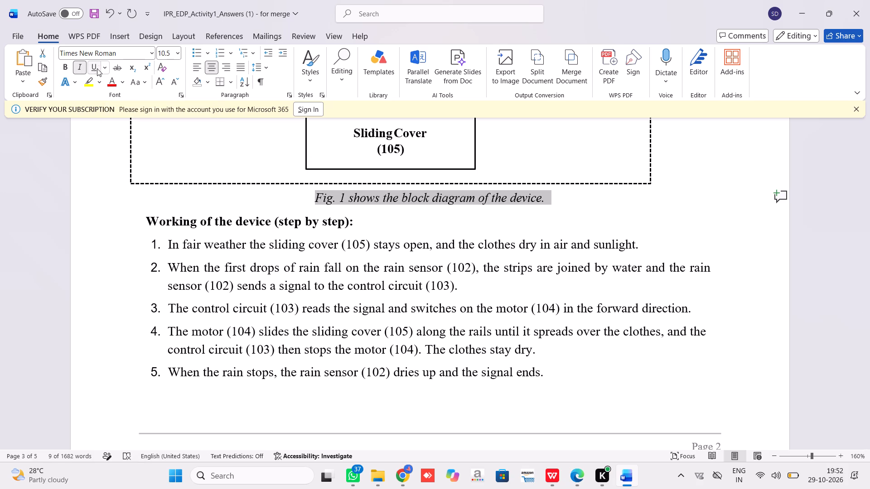
click(78, 69)
Review the remaining patent answer, from the working steps through Claims and Abstract, up to the start of the Q2 - COPYRIGHT page.
scroll(333, 265, down, 1)
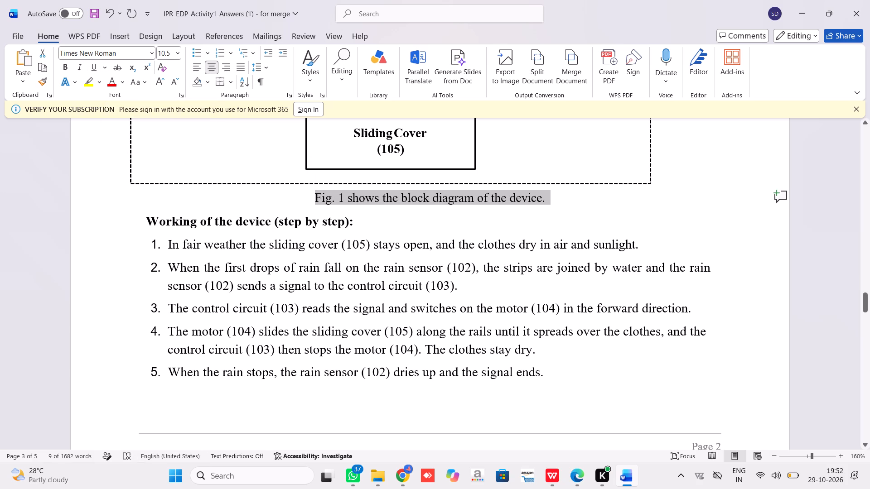
scroll(333, 265, down, 1)
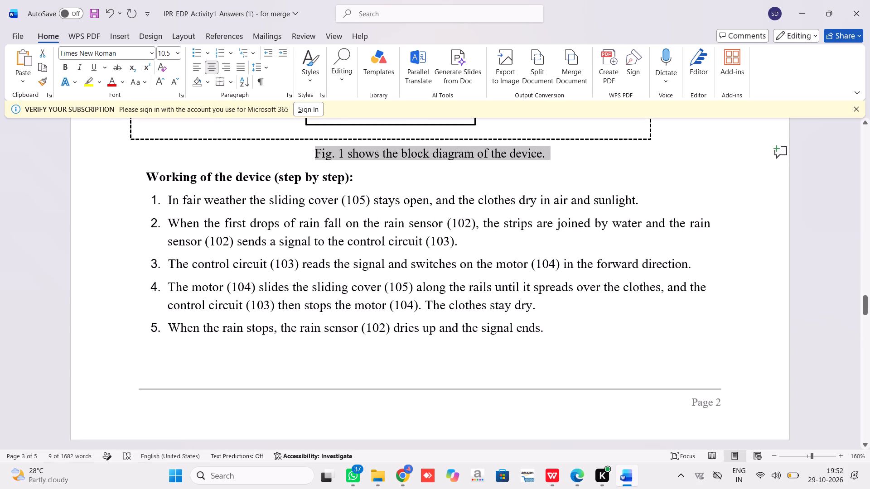
scroll(373, 245, down, 1)
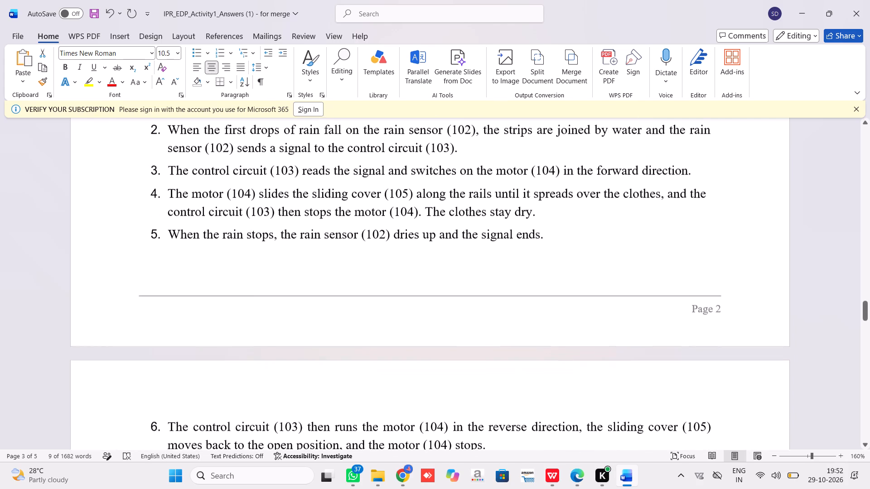
scroll(373, 245, down, 2)
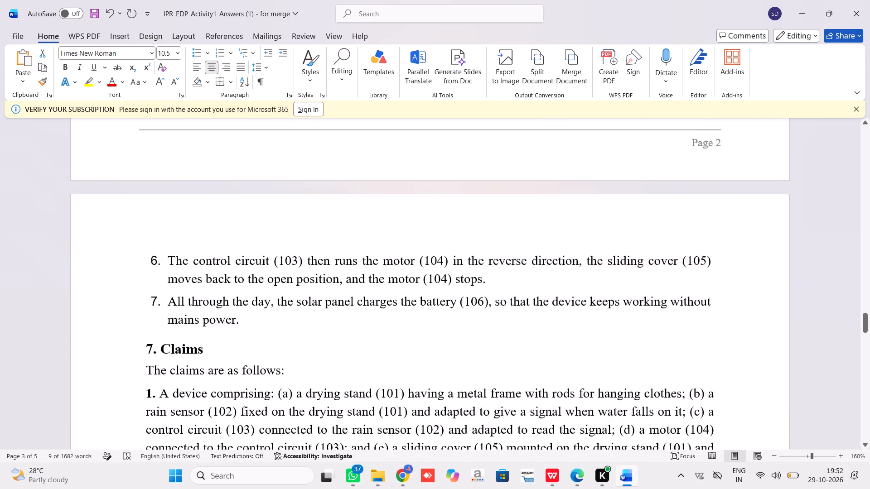
scroll(373, 245, down, 1)
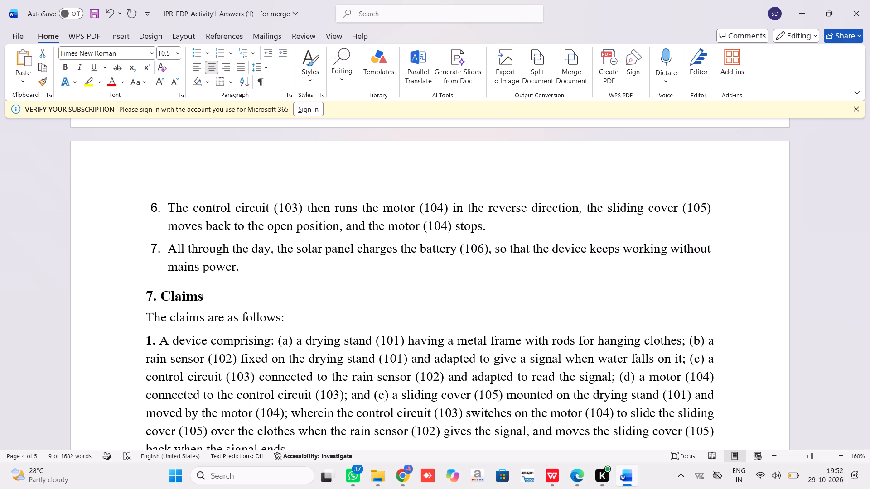
scroll(373, 245, down, 3)
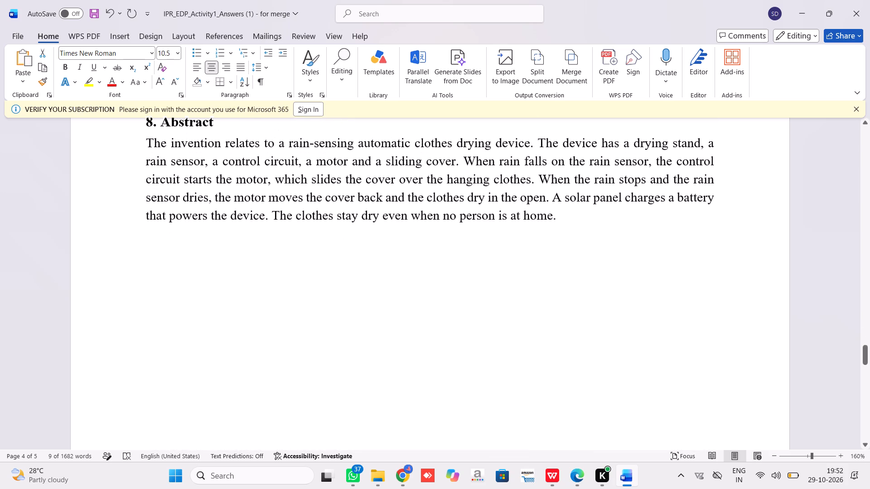
scroll(373, 245, down, 4)
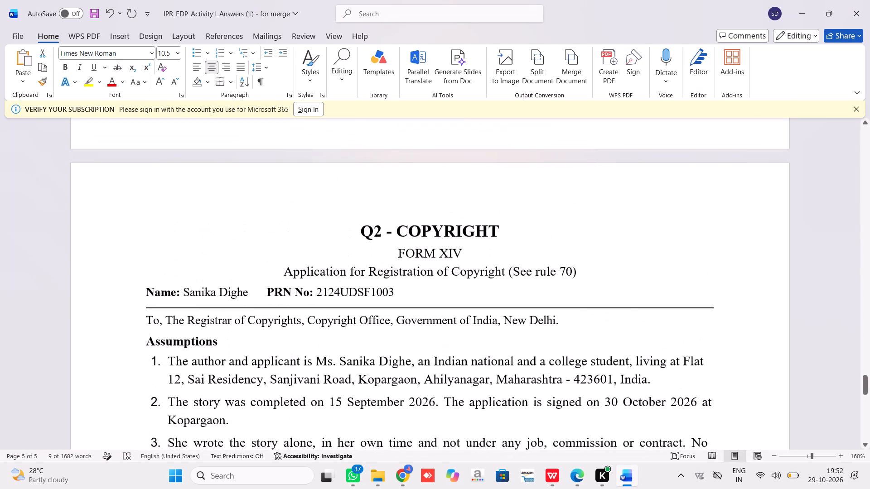
scroll(373, 245, up, 3)
scroll(373, 245, down, 1)
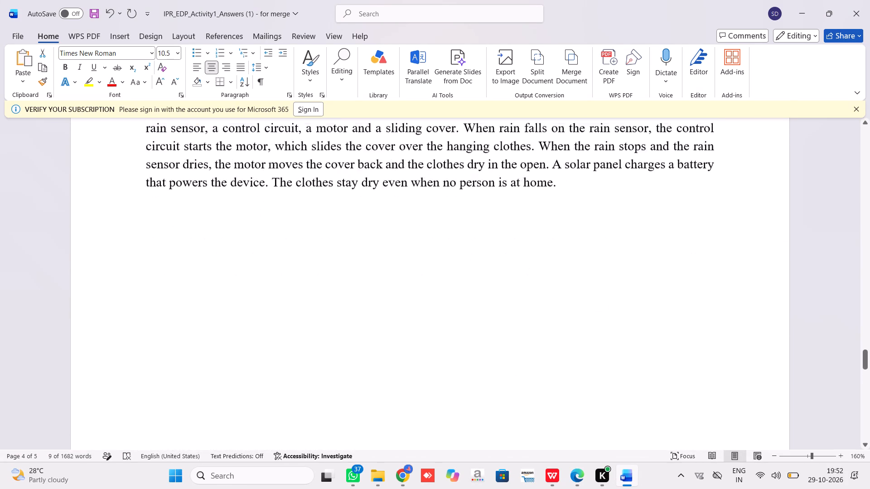
scroll(373, 245, down, 2)
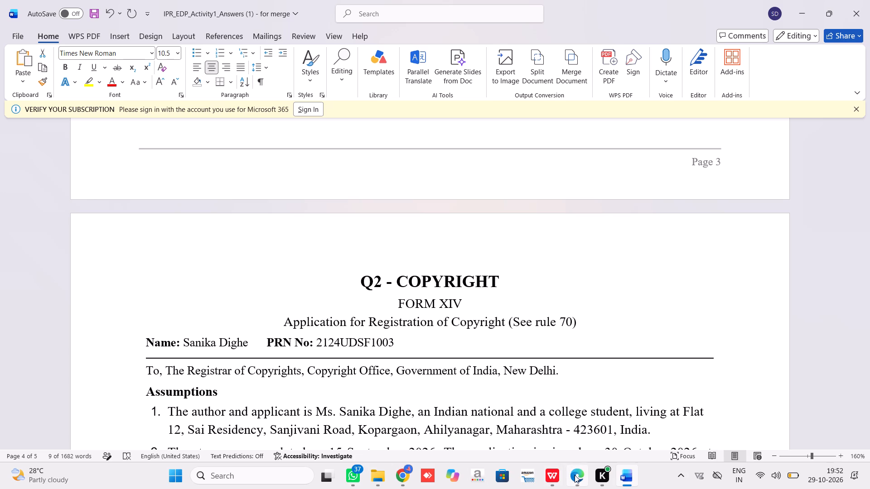
Switch to the assignment PDF in Edge and read the instructions under How to Write the Copyright Answer (Q2).
click(577, 420)
scroll(435, 331, down, 1)
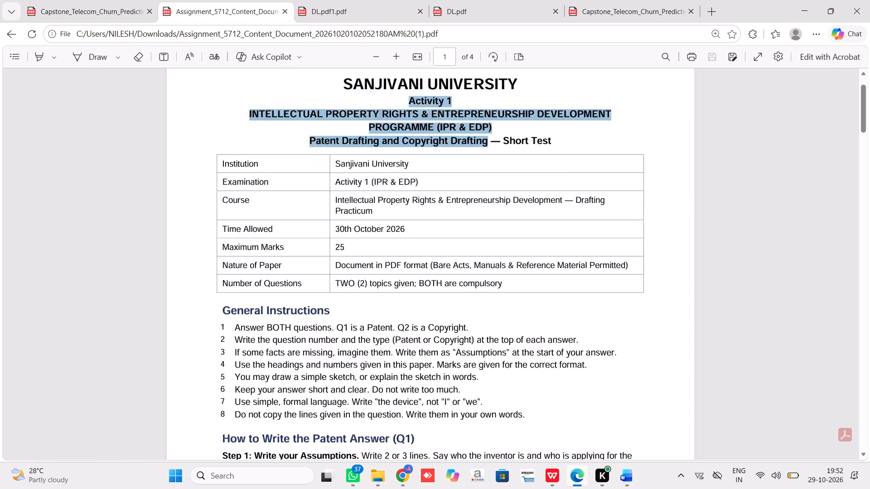
scroll(435, 331, down, 5)
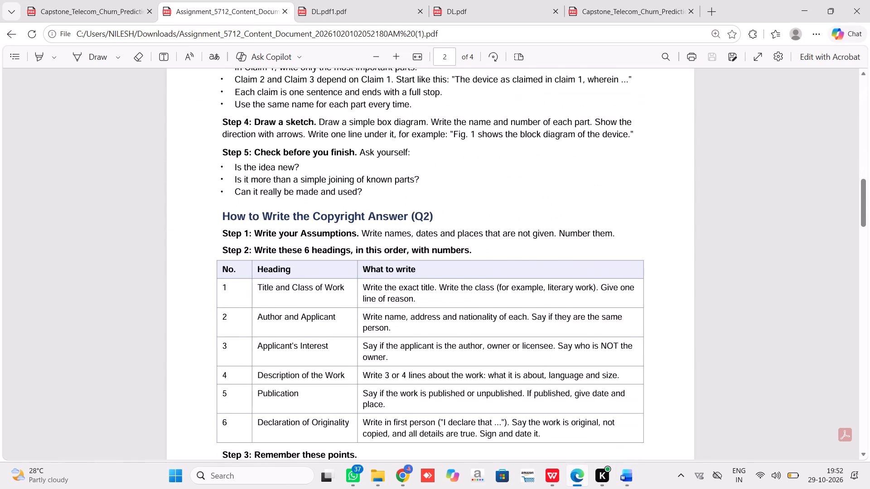
scroll(435, 331, down, 1)
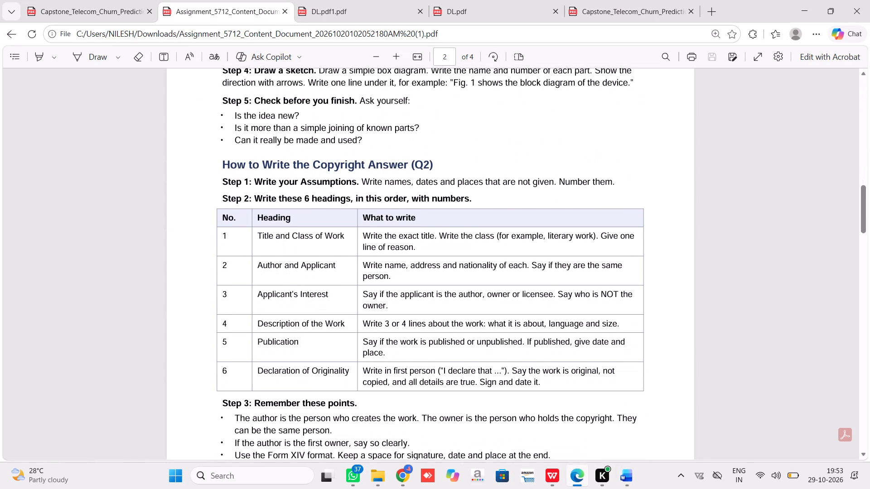
scroll(435, 331, down, 1)
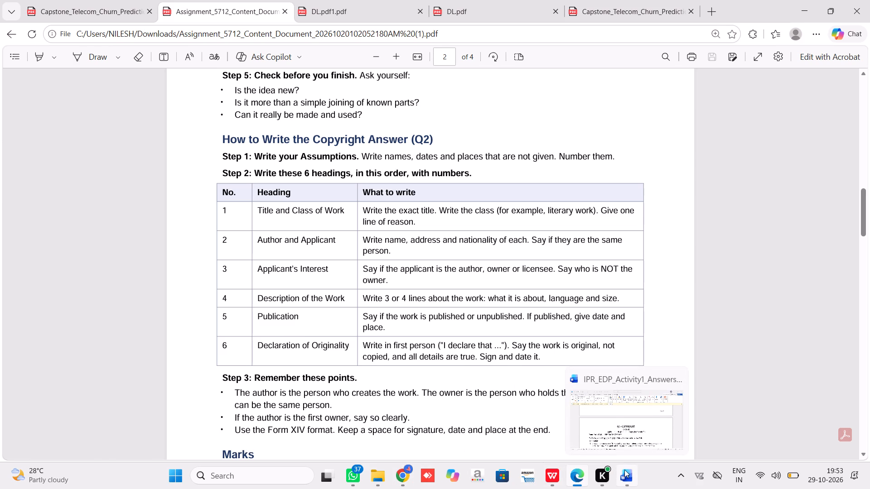
Return to the Word answers document and delete the FORM XIV text beneath the Q2 - COPYRIGHT heading.
click(620, 411)
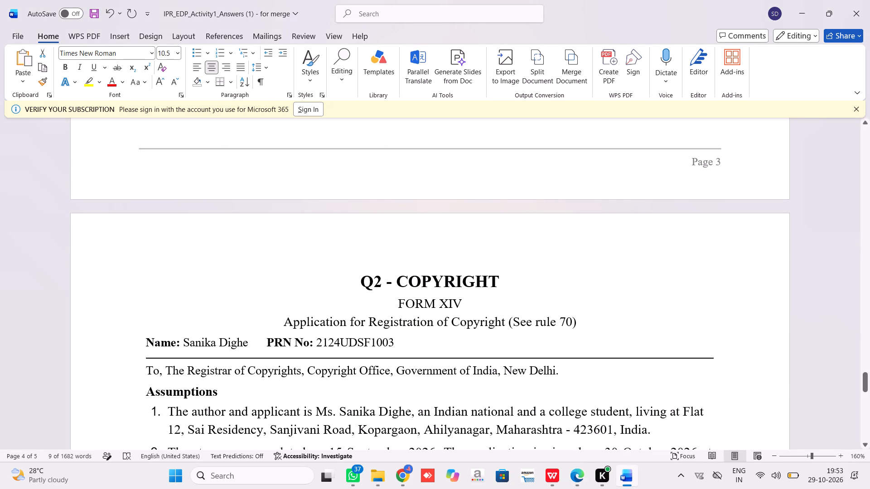
click(470, 306)
key(BackSpace)
key(BackSpace)
key(BackSpace)
key(BackSpace)
key(BackSpace)
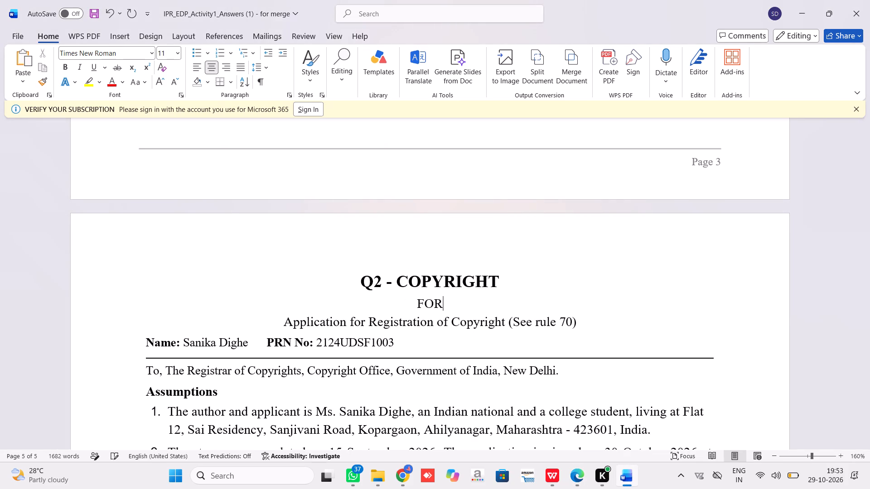
key(BackSpace)
key(BackSpace)
key(BackSpace)
key(BackSpace)
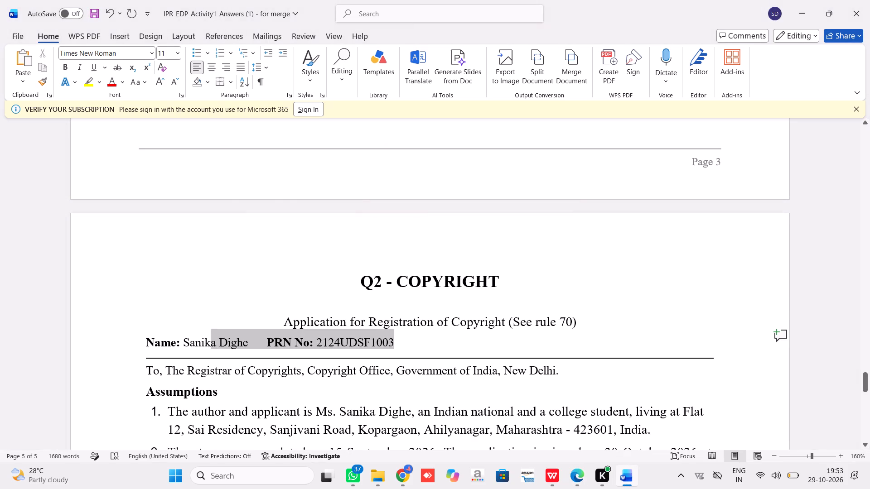
Delete the text of the Name and PRN No line above the rule on the Q2 - COPYRIGHT page.
key(BackSpace)
key(BackSpace)
key(BackSpace)
key(BackSpace)
key(BackSpace)
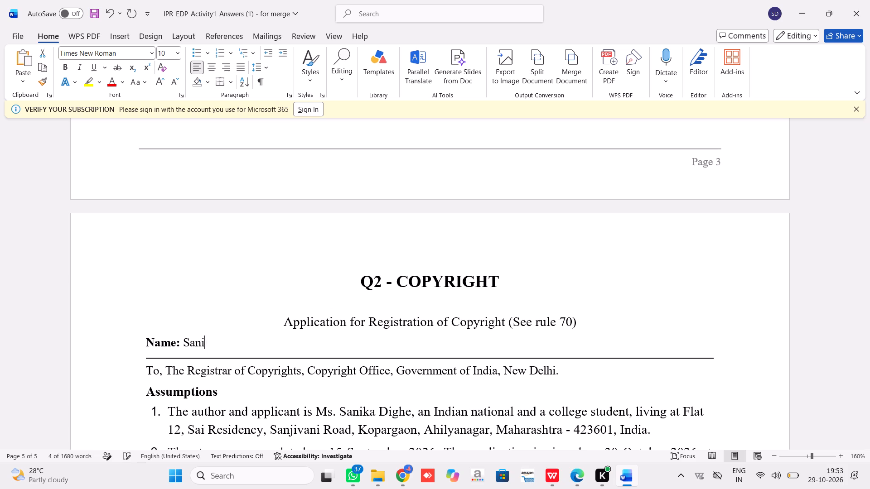
key(BackSpace)
key(BackSpace)
key(BackSpace)
key(BackSpace)
key(BackSpace)
key(BackSpace)
key(BackSpace)
key(BackSpace)
key(BackSpace)
key(BackSpace)
key(BackSpace)
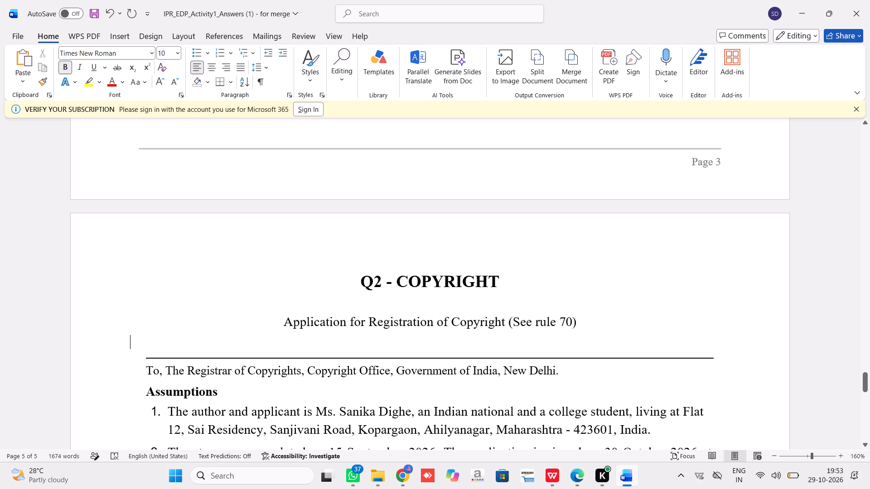
Review the copyright answer from the Assumptions through the Description of the Work section.
scroll(499, 334, down, 1)
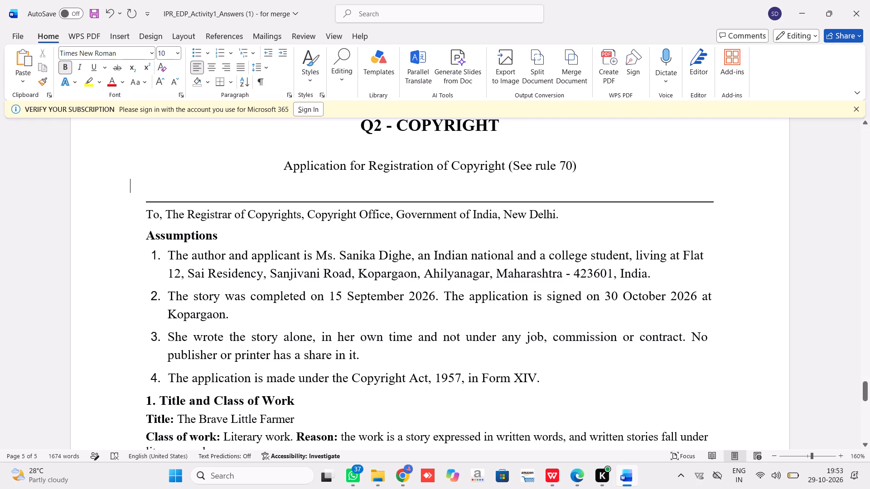
scroll(536, 367, down, 1)
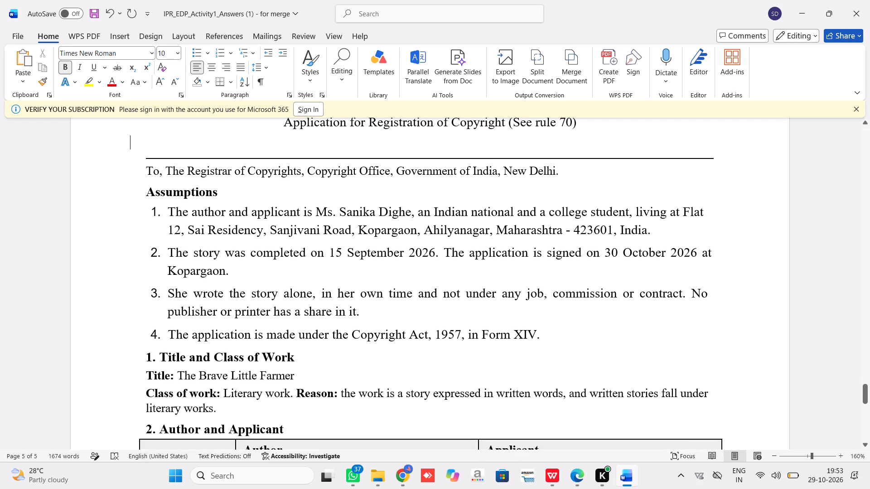
click(622, 255)
scroll(561, 330, down, 2)
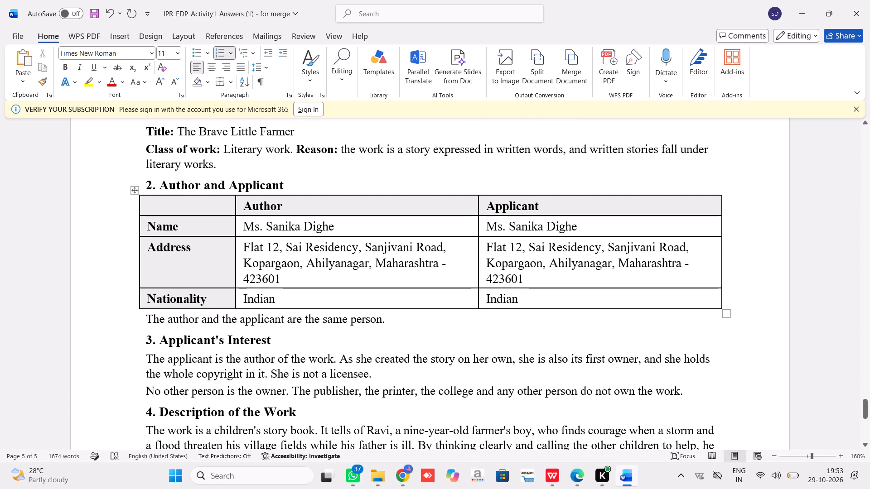
Delete the ACTIVITY 1 title from the top of the cover page.
scroll(284, 278, up, 11)
scroll(284, 278, up, 14)
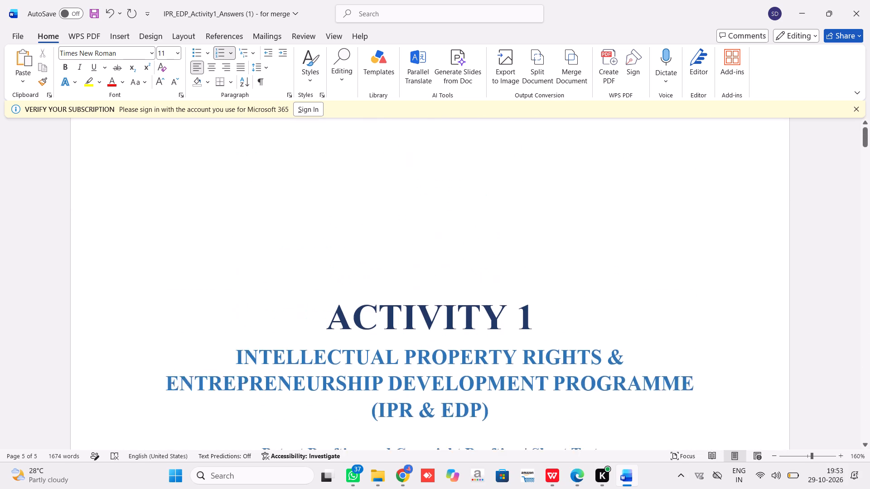
scroll(284, 278, up, 3)
scroll(284, 278, down, 1)
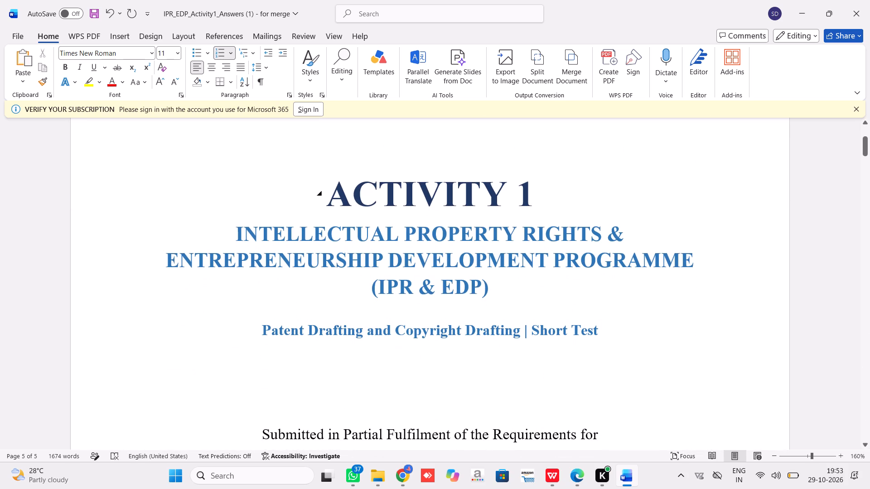
click(544, 188)
key(BackSpace)
key(BackSpace)
key(BackSpace)
key(BackSpace)
key(BackSpace)
key(BackSpace)
key(BackSpace)
key(BackSpace)
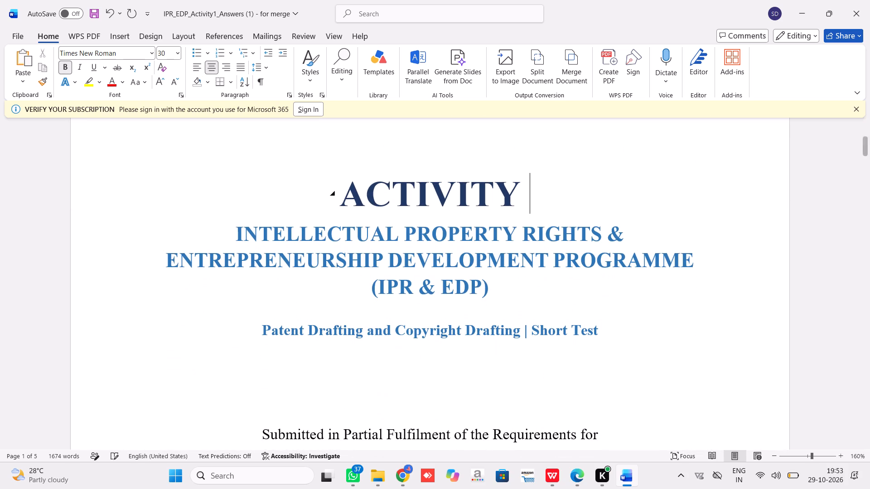
key(BackSpace)
key(BackSpace)
key(BackSpace)
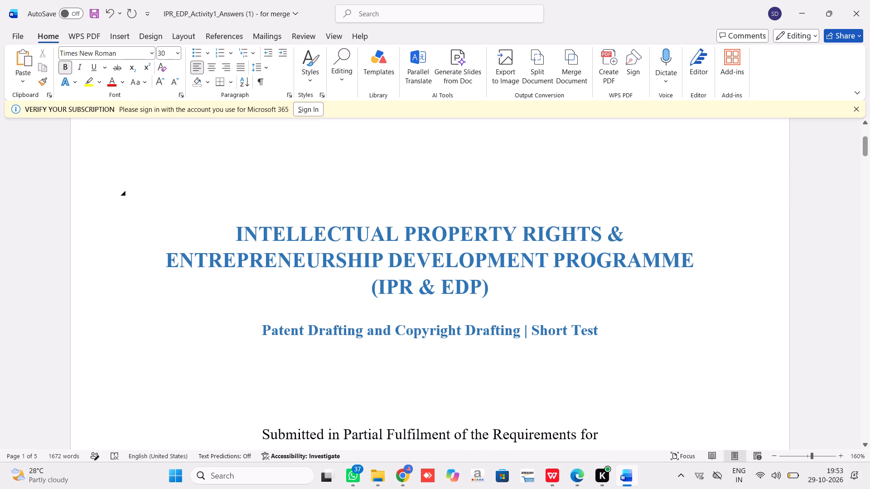
Remove "| Short Test" from the end of the cover page subtitle, keeping "Patent Drafting and Copyright Drafting".
click(605, 335)
key(BackSpace)
key(BackSpace)
key(BackSpace)
key(BackSpace)
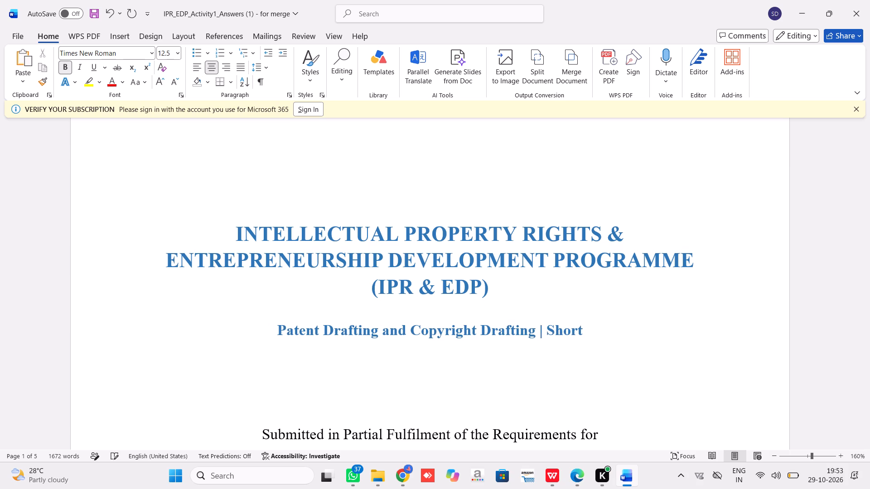
key(BackSpace)
key(BackSpace)
key(BackSpace)
key(BackSpace)
key(BackSpace)
key(BackSpace)
key(BackSpace)
key(BackSpace)
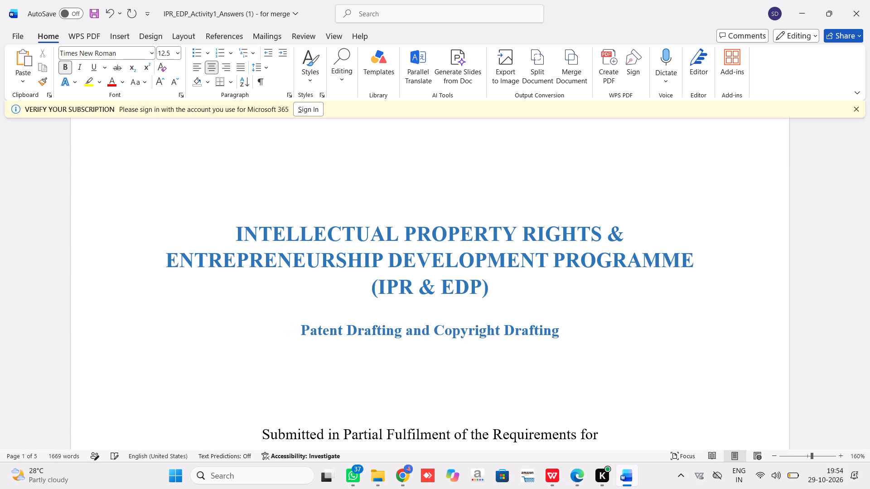
Delete the "(Drafting Practicum)" line beneath Intellectual Property Rights & Entrepreneurship Development on the cover page.
scroll(605, 335, down, 1)
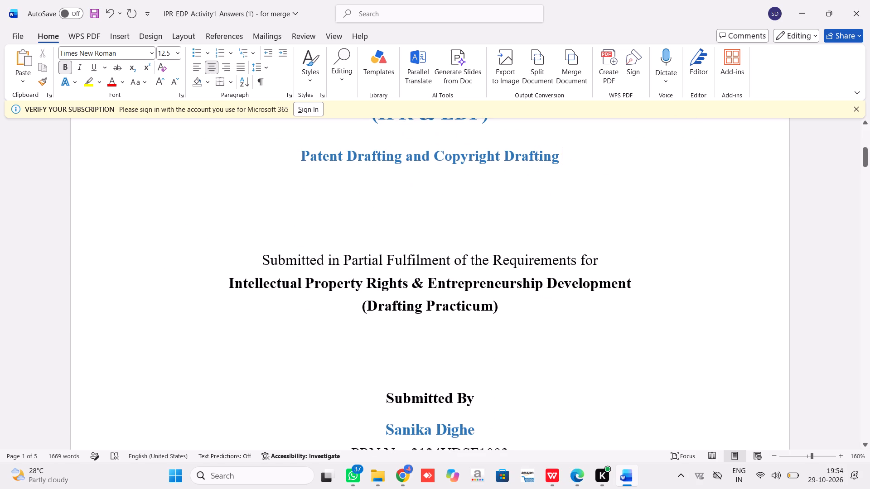
drag(510, 307, 353, 313)
key(BackSpace)
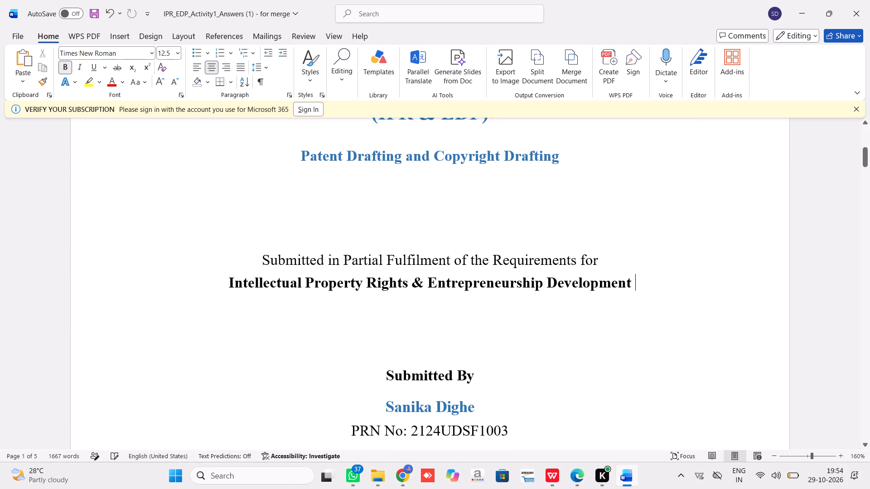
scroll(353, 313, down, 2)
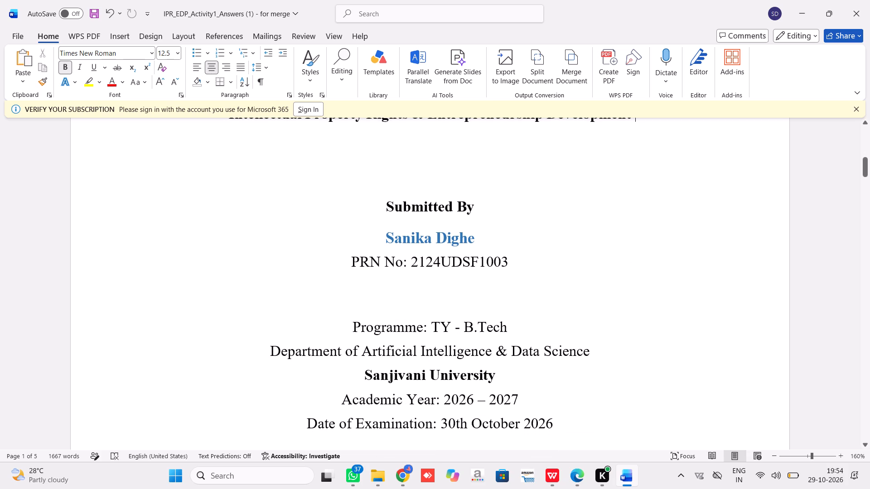
Move the Programme: TY - B.Tech line on the cover page to directly beneath the PRN No line.
drag(510, 327, 360, 325)
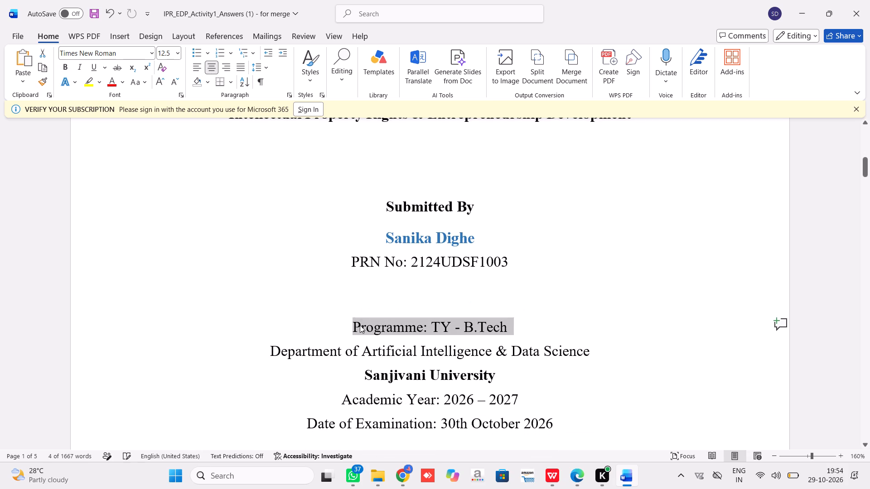
key(ctrl+c)
key(BackSpace)
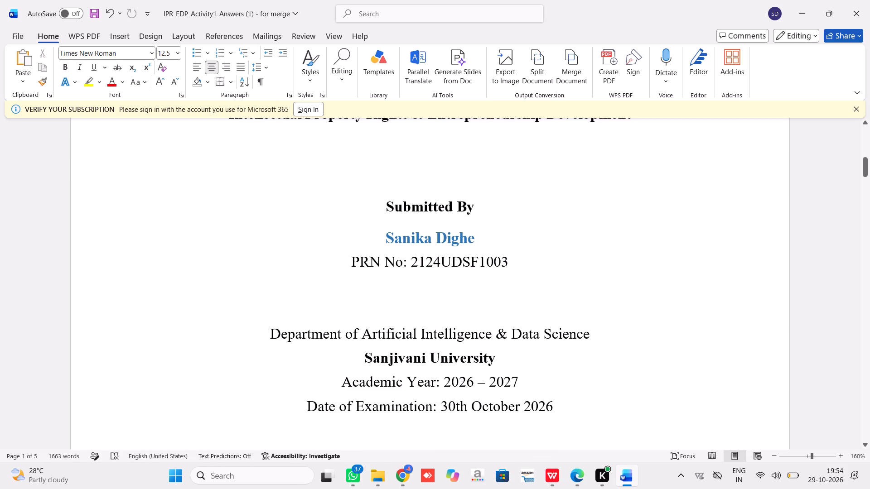
click(513, 263)
key(Return)
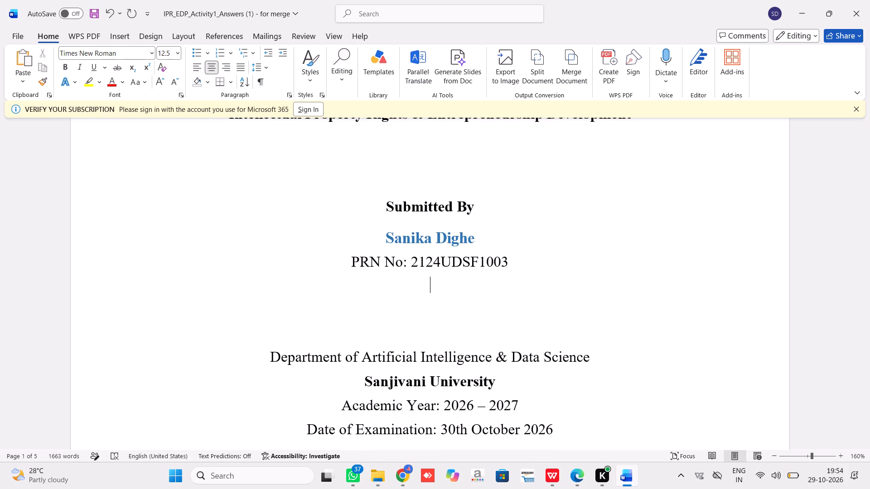
key(ctrl+v)
click(533, 273)
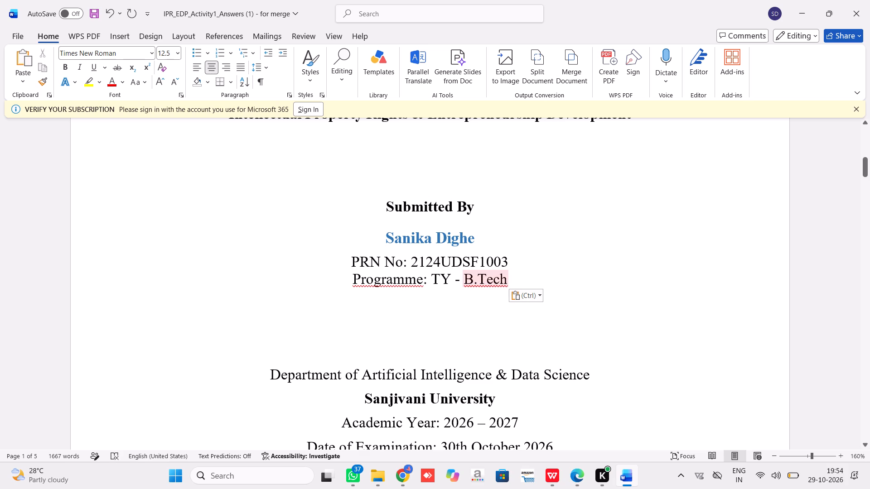
Replace - B.Tech with (A) in the Programme line so it reads TY (A).
click(454, 282)
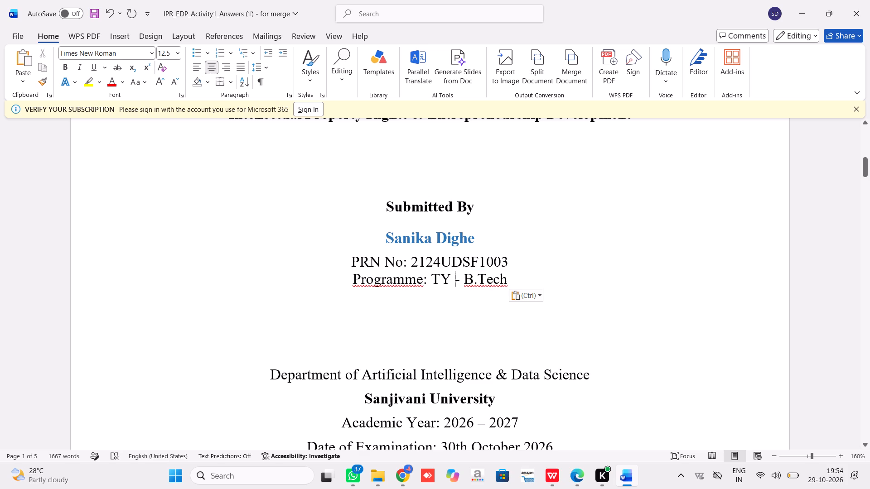
click(513, 278)
key(BackSpace)
key(BackSpace)
key(BackSpace)
key(BackSpace)
key(BackSpace)
key(BackSpace)
key(BackSpace)
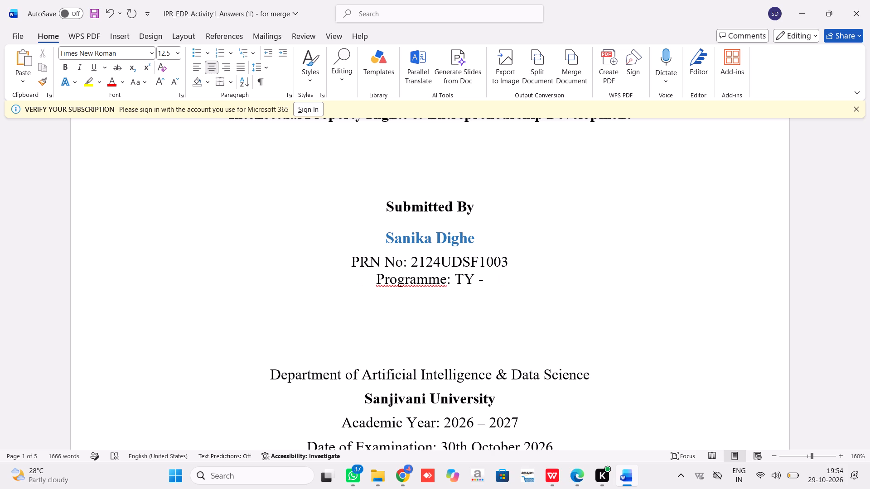
key(BackSpace)
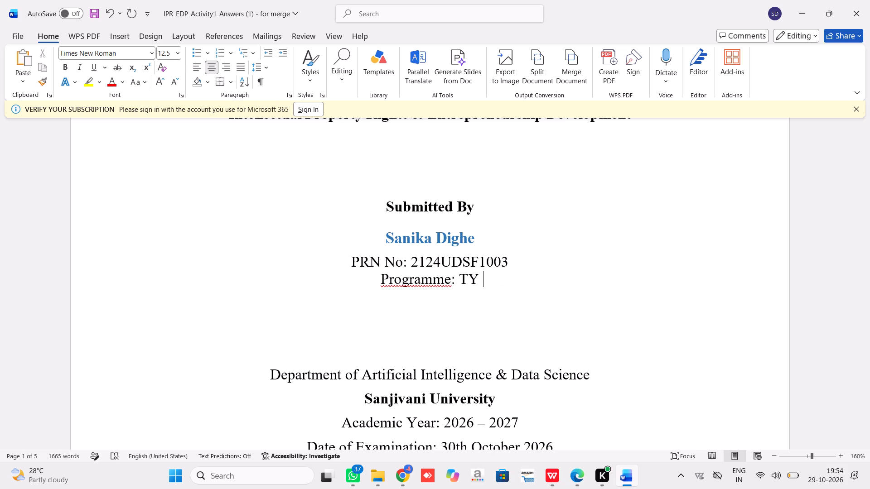
key(shift+parenleft)
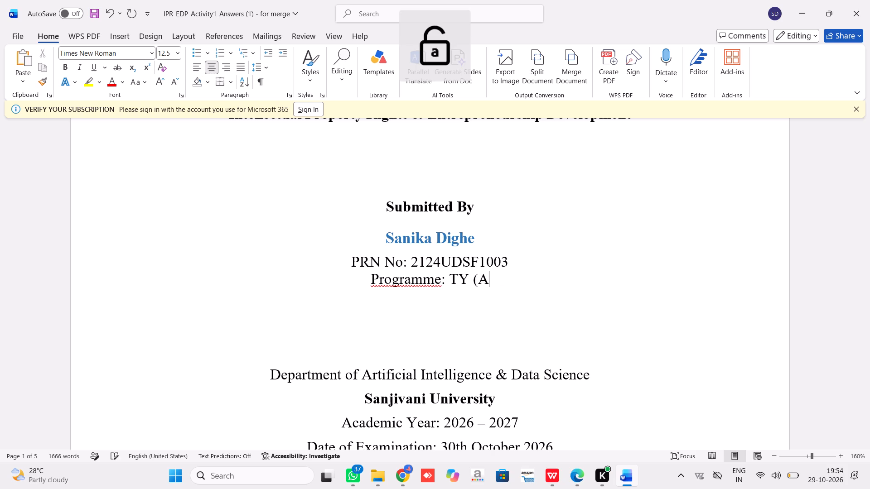
key(shift+parenright)
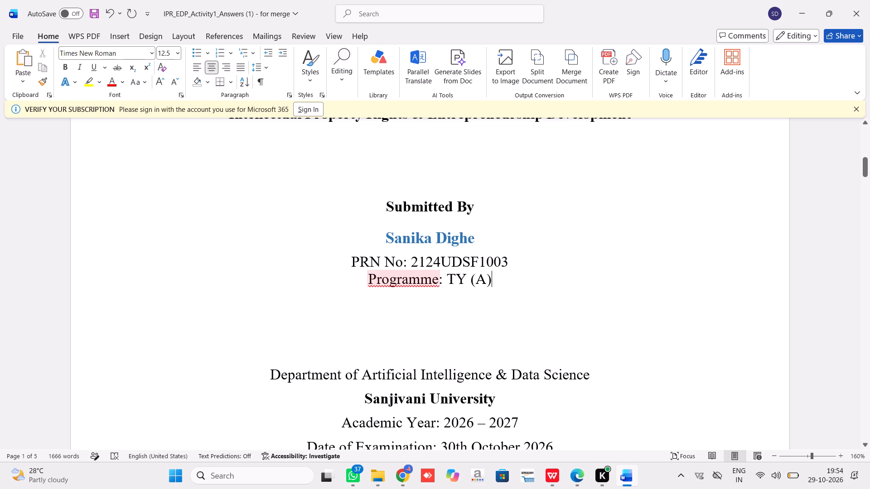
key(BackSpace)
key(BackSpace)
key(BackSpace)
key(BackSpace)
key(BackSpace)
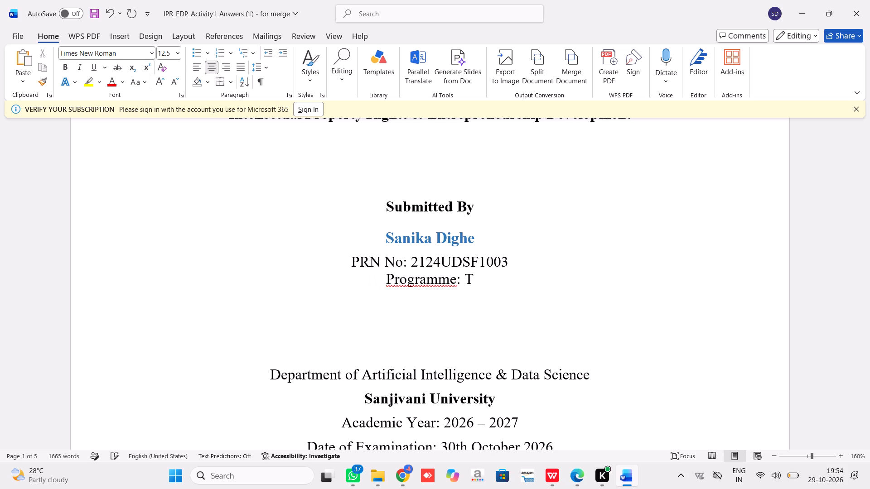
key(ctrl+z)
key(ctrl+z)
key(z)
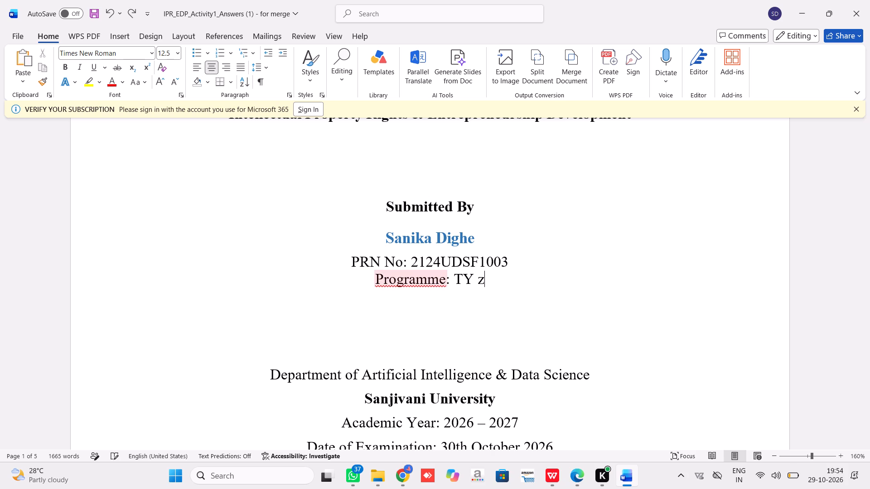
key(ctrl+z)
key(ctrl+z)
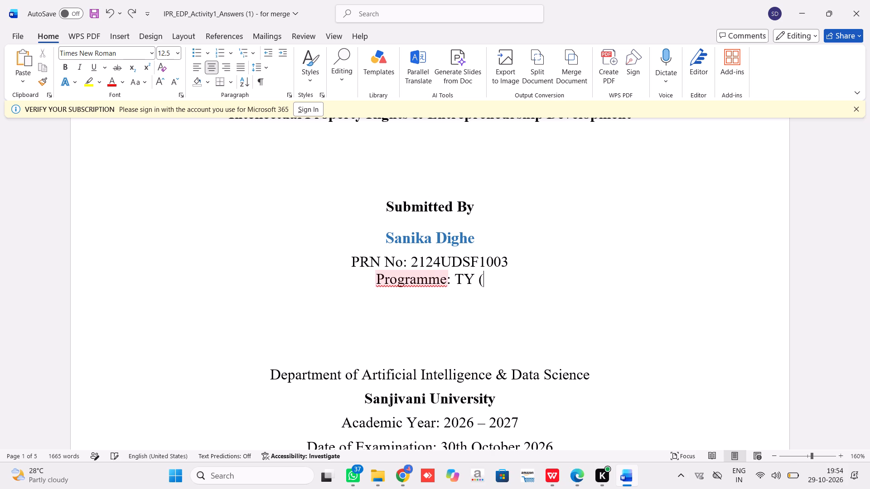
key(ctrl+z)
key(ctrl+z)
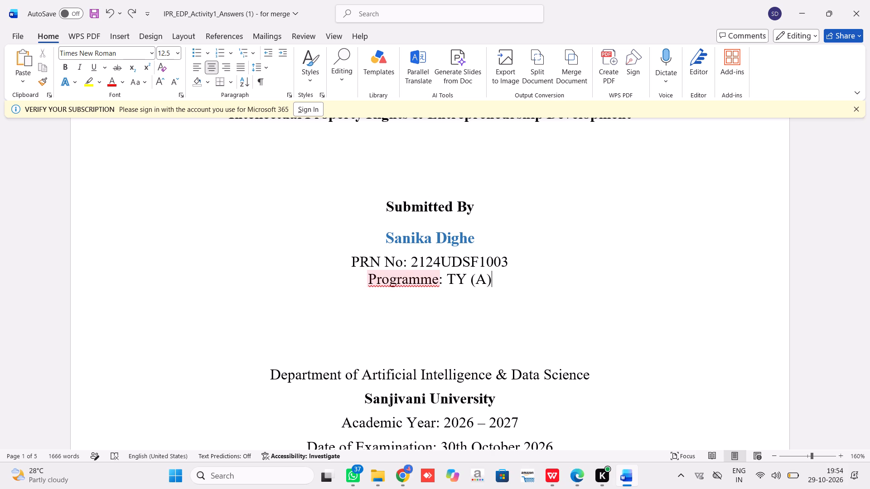
Replace the word Programme with Section in the line beneath the PRN No line.
key(Left)
key(Left)
key(Left)
key(Left)
key(Left)
key(Left)
key(Left)
key(Left)
key(BackSpace)
key(BackSpace)
key(BackSpace)
key(BackSpace)
key(BackSpace)
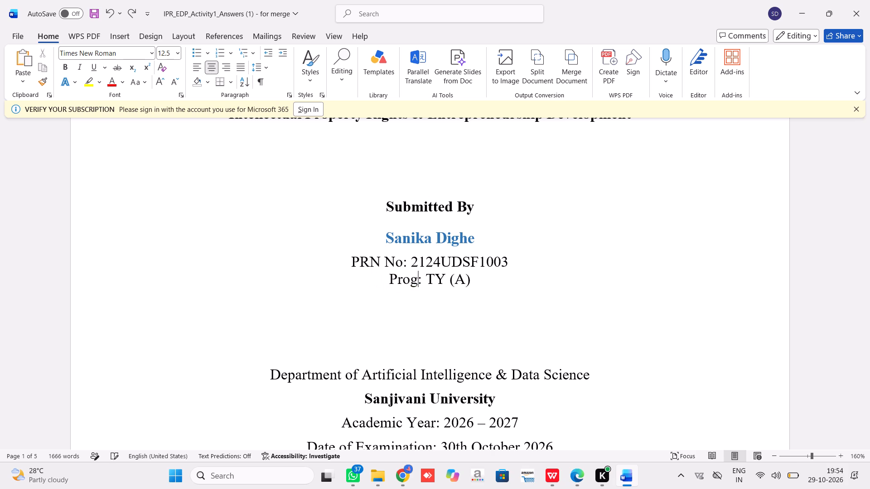
key(BackSpace)
key(BackSpace)
key(BackSpace)
key(BackSpace)
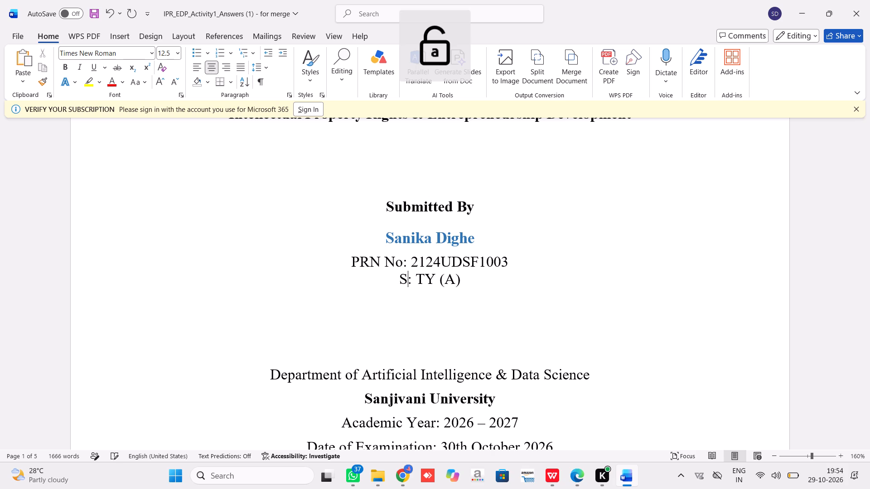
text(ections)
key(BackSpace)
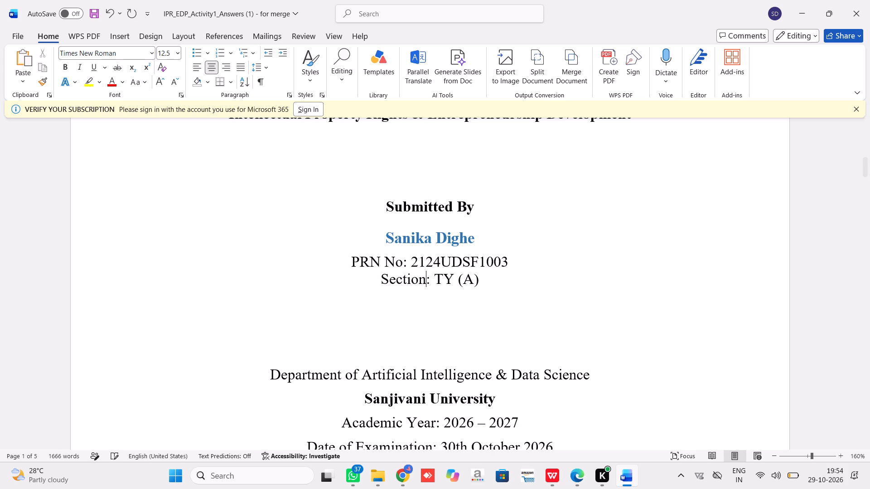
Remove the centring of the Section: TY (A) line and indent it with spaces until it starts under the PRN No line.
scroll(428, 347, down, 2)
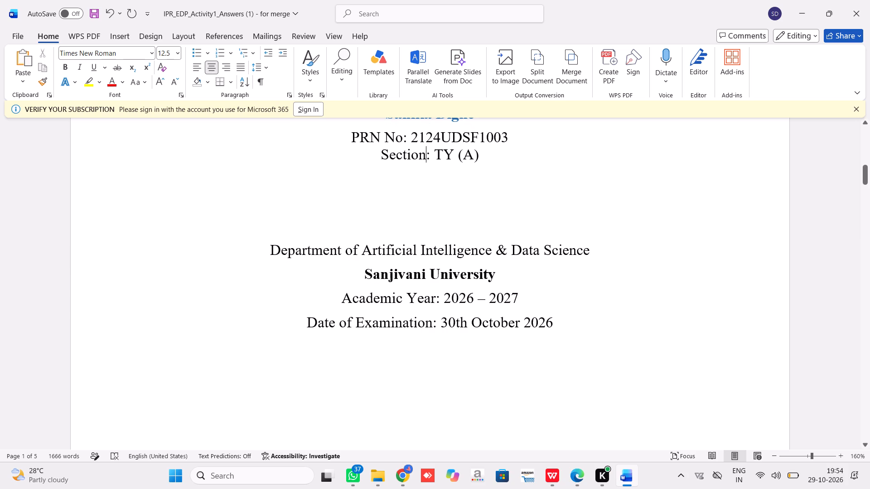
scroll(340, 217, up, 1)
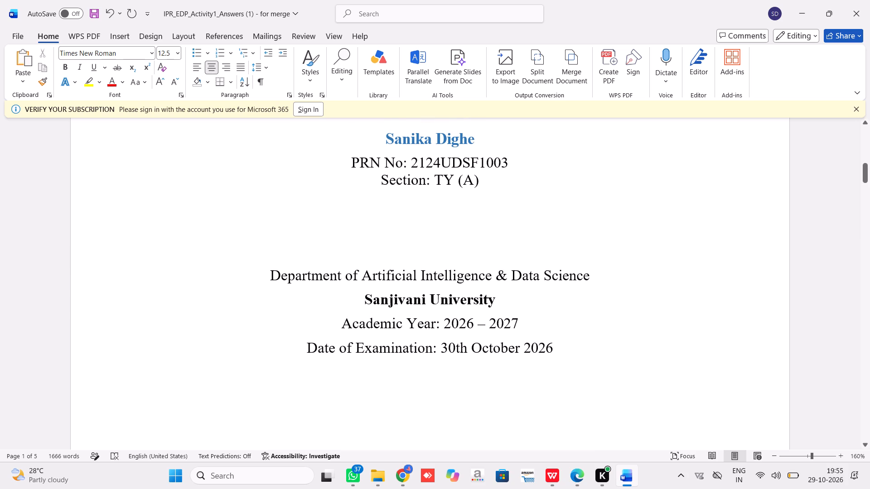
click(384, 182)
key(BackSpace)
key(space)
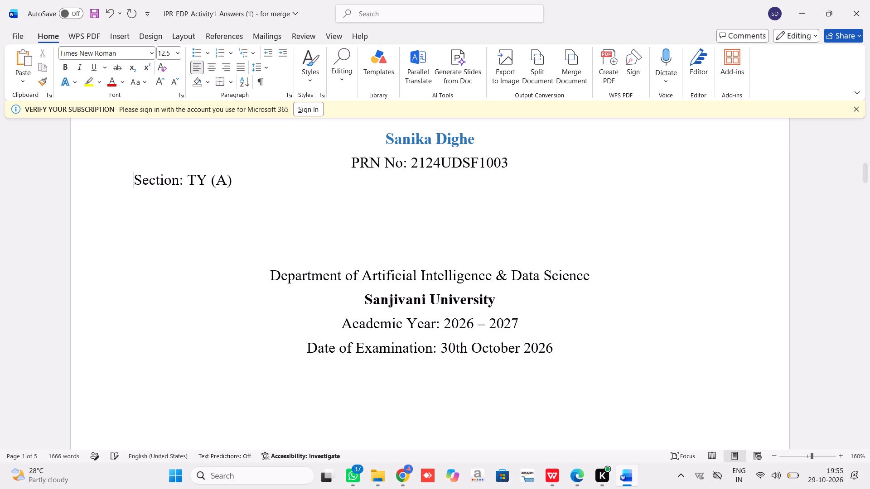
key(space)
key(space)
key(space)
key(space)
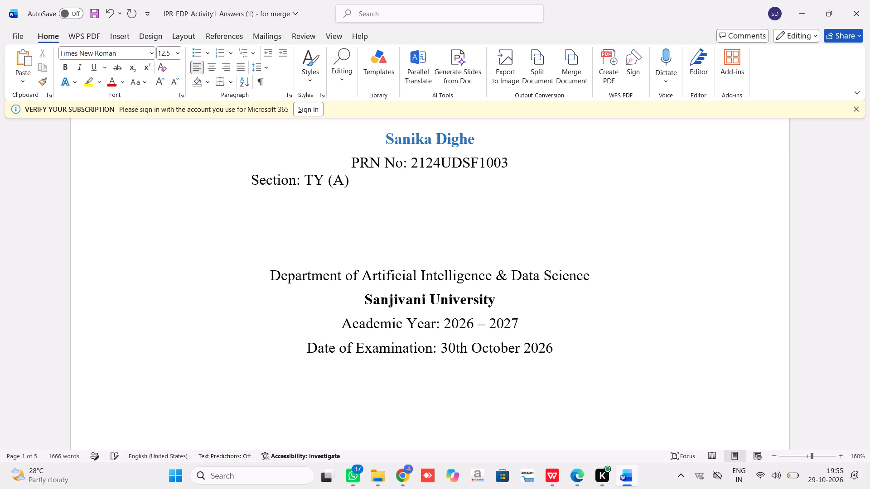
key(space)
key(space)
key(space)
key(space)
key(space)
key(space)
key(space)
key(space)
key(space)
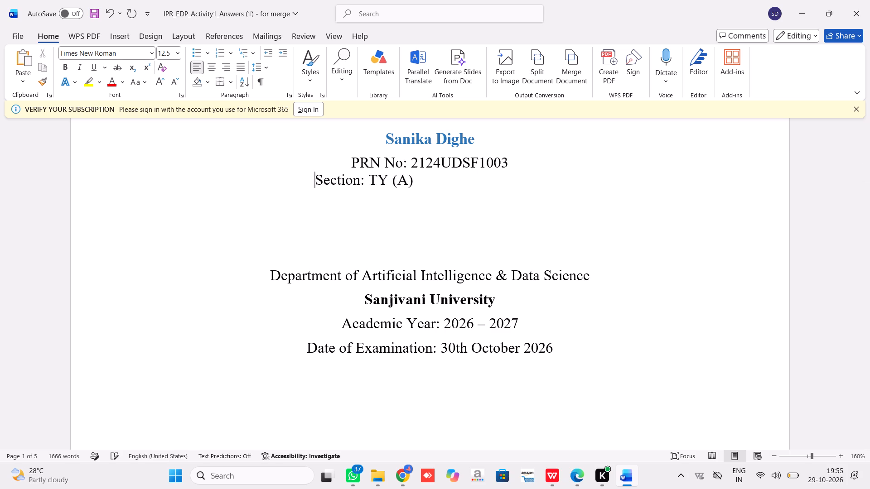
key(space)
key(space)
key(space)
key(space)
key(space)
key(space)
key(space)
key(space)
key(space)
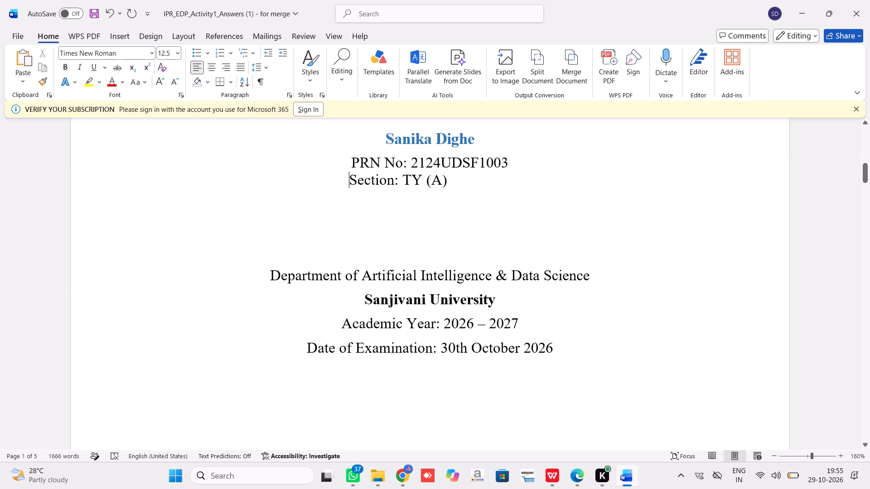
Copy the Department of Artificial Intelligence & Data Science line and paste it on a new line beneath the Section line.
drag(592, 274, 282, 277)
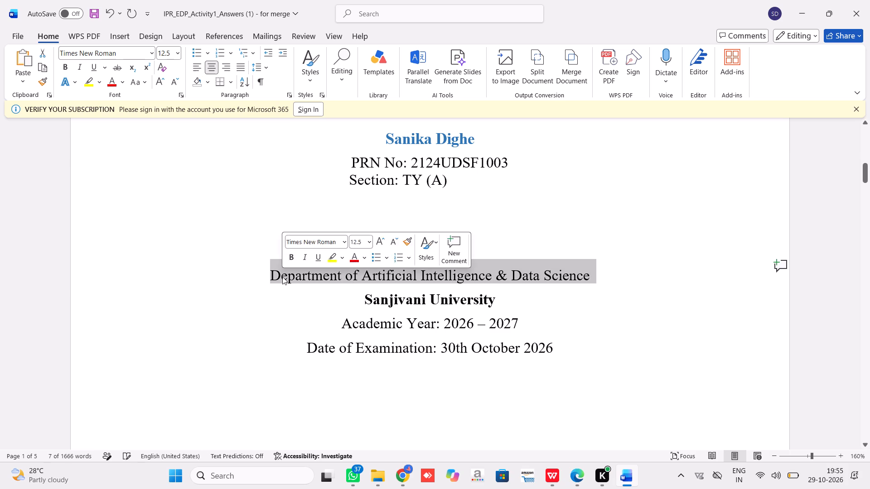
key(ctrl+c)
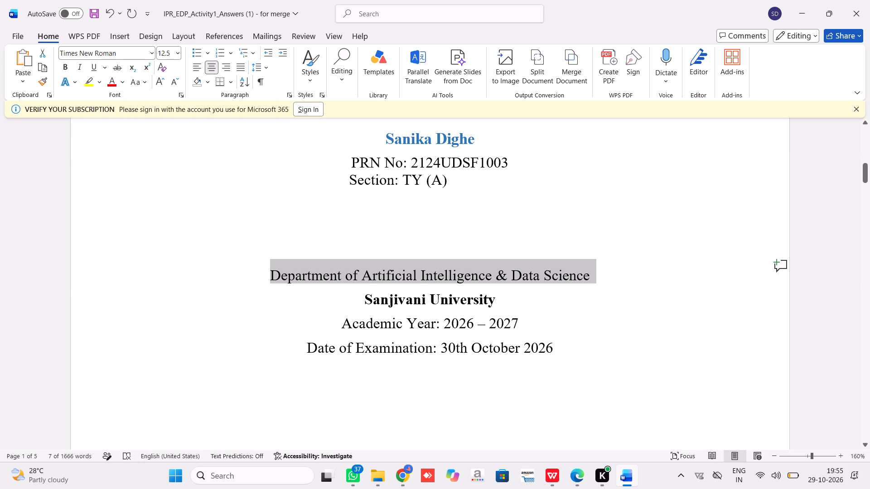
click(460, 176)
key(Return)
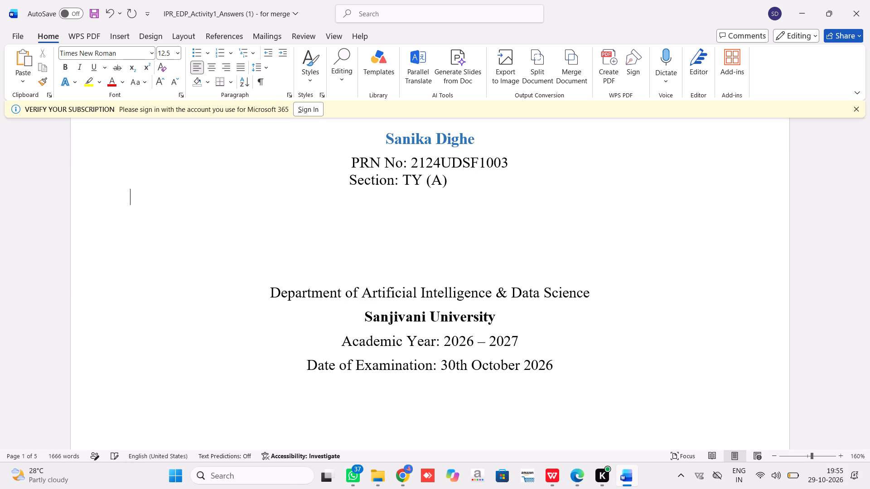
click(451, 182)
key(Return)
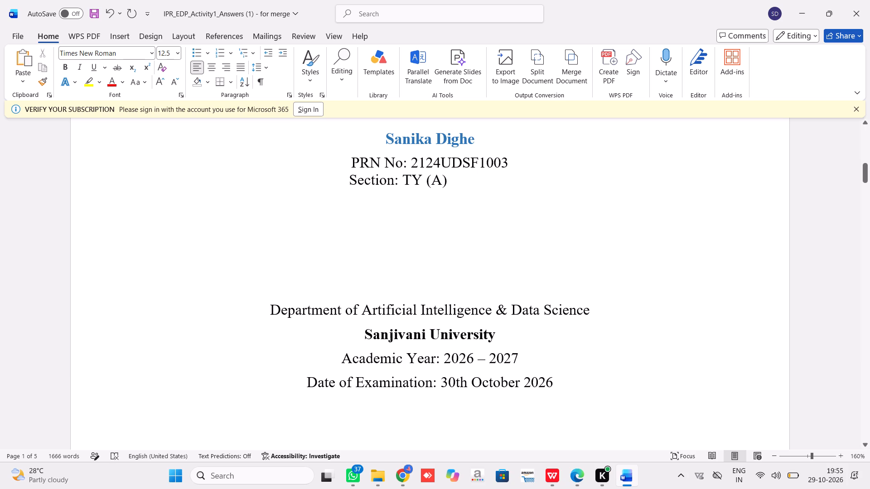
key(ctrl+v)
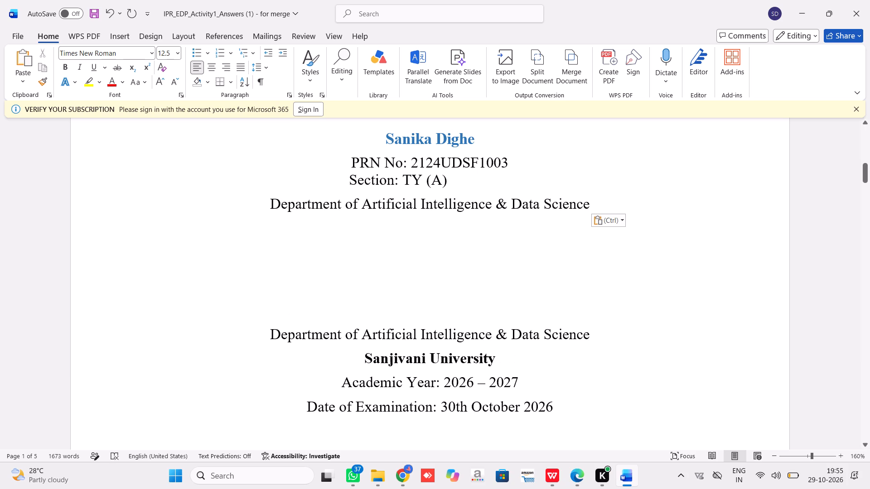
Remove the pasted Department line's centring and extra spacing above, and indent it with spaces to start level with the Section line.
click(271, 207)
key(BackSpace)
key(BackSpace)
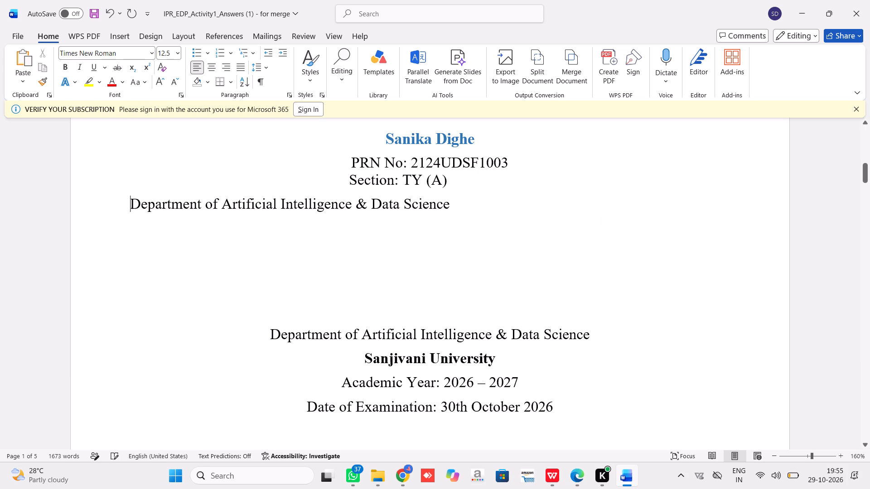
key(BackSpace)
key(Return)
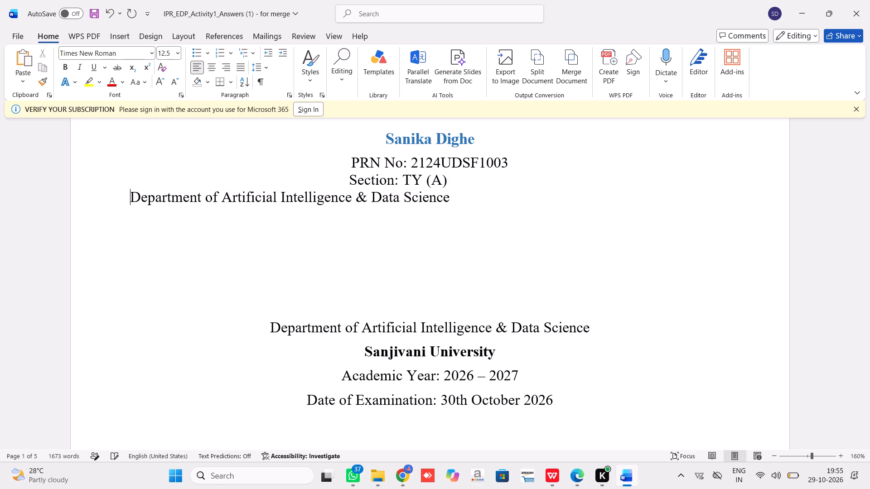
key(space)
key(space)
key(space)
key(space)
key(space)
key(space)
key(space)
key(space)
key(space)
key(space)
key(space)
key(space)
key(space)
key(space)
key(space)
key(space)
key(space)
key(space)
key(space)
key(space)
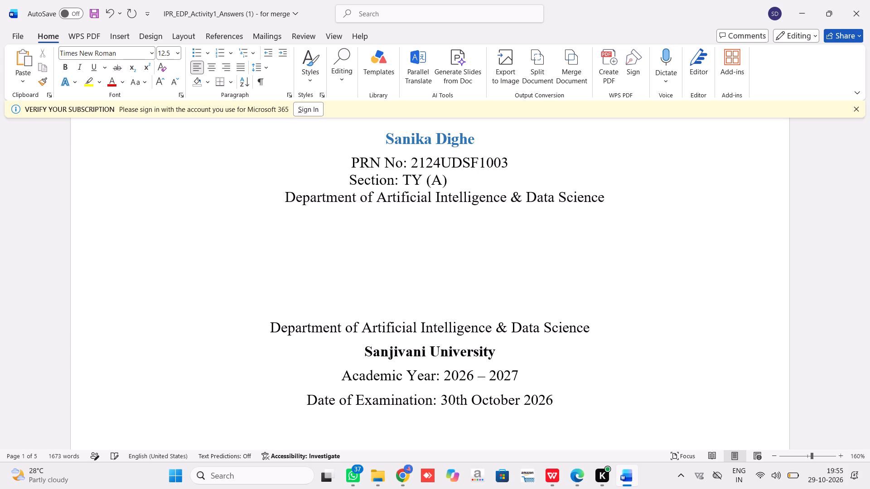
key(space)
key(space)
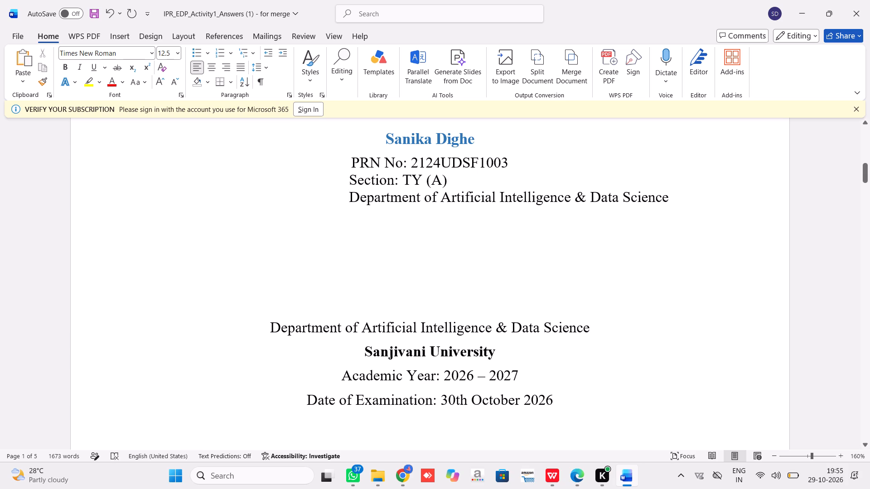
click(424, 201)
Replace the word of with a colon after Department in the line beneath Section, so it reads Department :Artificial Intelligence & Data Science.
key(shift+colon)
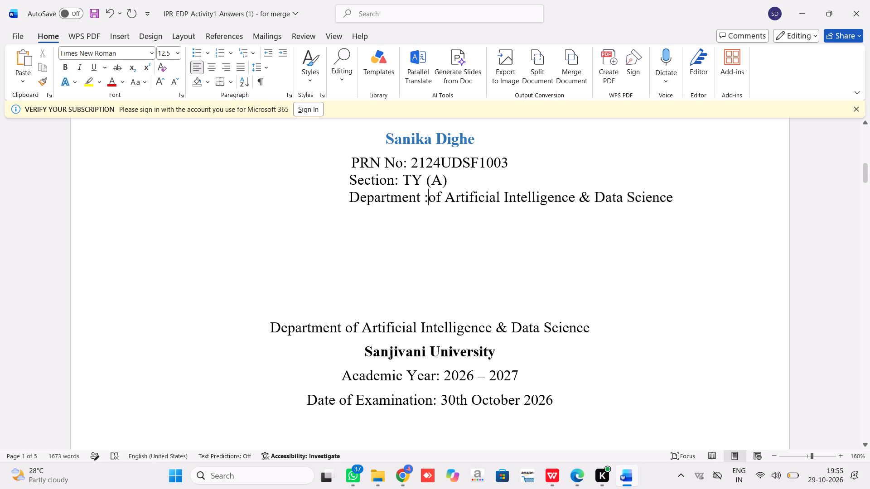
click(445, 199)
key(BackSpace)
key(BackSpace)
key(BackSpace)
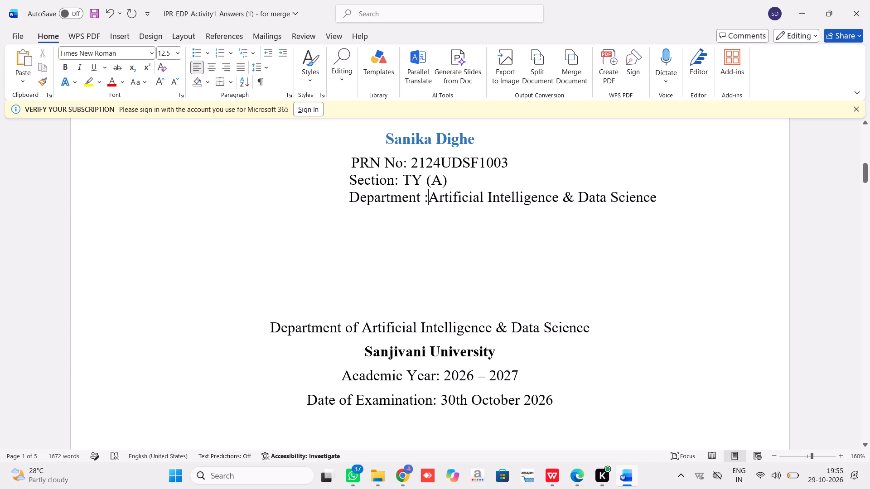
Copy the Section: TY (A) text and delete it from the line beneath the PRN No line.
drag(459, 174, 359, 177)
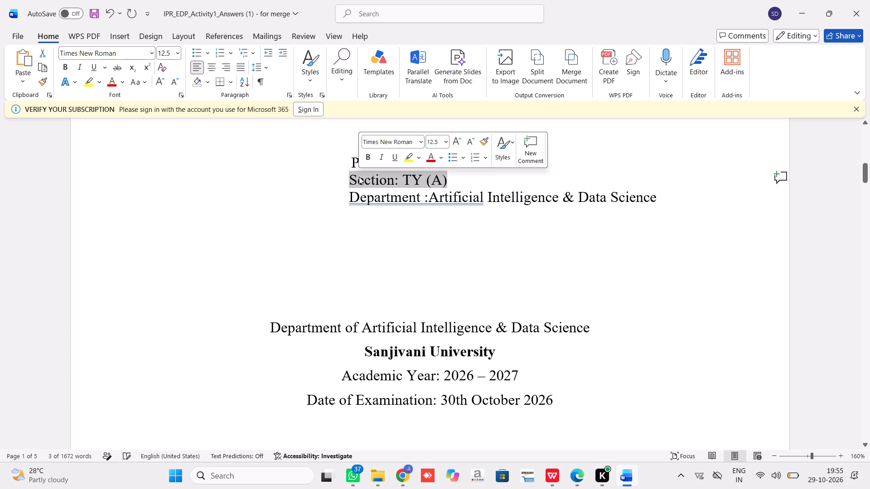
key(ctrl+c)
click(345, 173)
key(BackSpace)
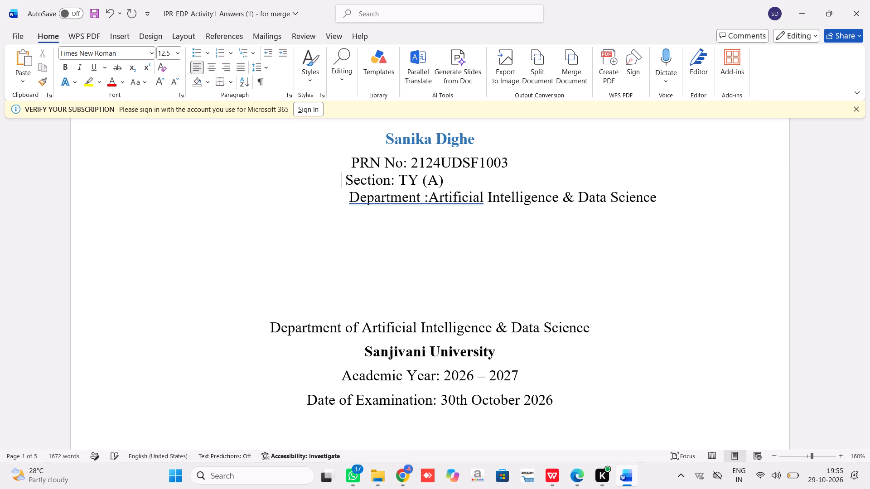
drag(448, 180, 353, 179)
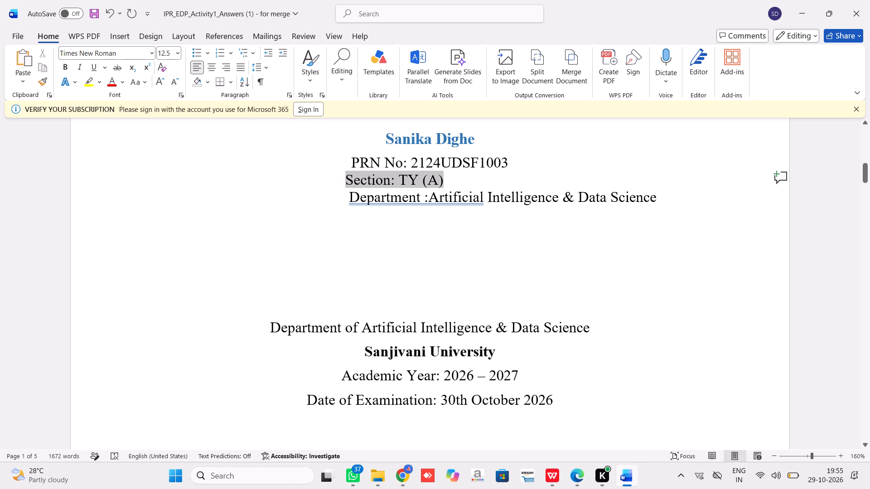
drag(353, 179, 345, 179)
key(BackSpace)
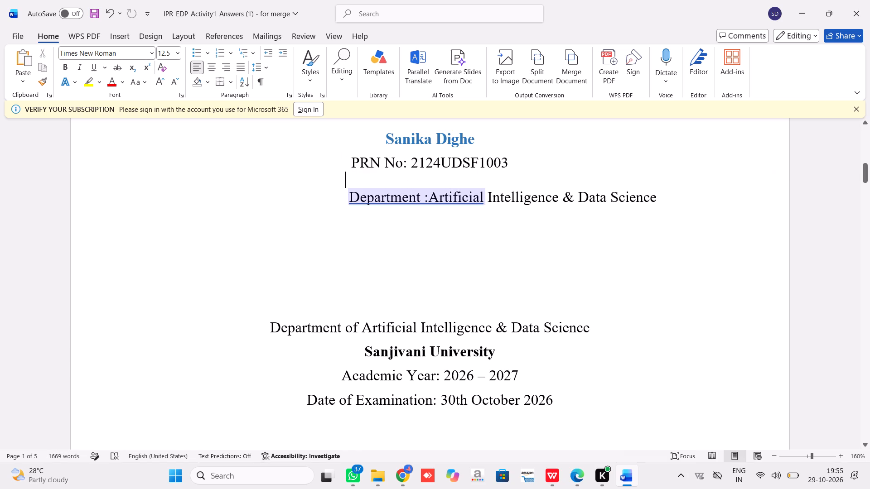
Close the emptied line so the Department line sits directly beneath the PRN No line, starting roughly level with it.
click(349, 196)
key(BackSpace)
key(BackSpace)
key(BackSpace)
key(BackSpace)
key(BackSpace)
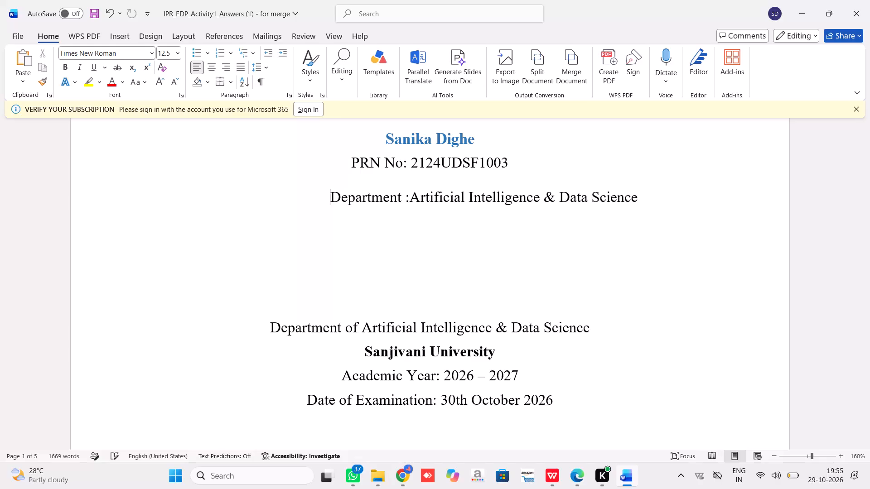
key(BackSpace)
key(BackSpace)
key(BackSpace)
key(BackSpace)
key(BackSpace)
key(BackSpace)
key(BackSpace)
key(BackSpace)
key(BackSpace)
key(BackSpace)
key(BackSpace)
key(BackSpace)
key(BackSpace)
key(BackSpace)
key(BackSpace)
key(BackSpace)
key(BackSpace)
key(BackSpace)
key(BackSpace)
key(BackSpace)
key(BackSpace)
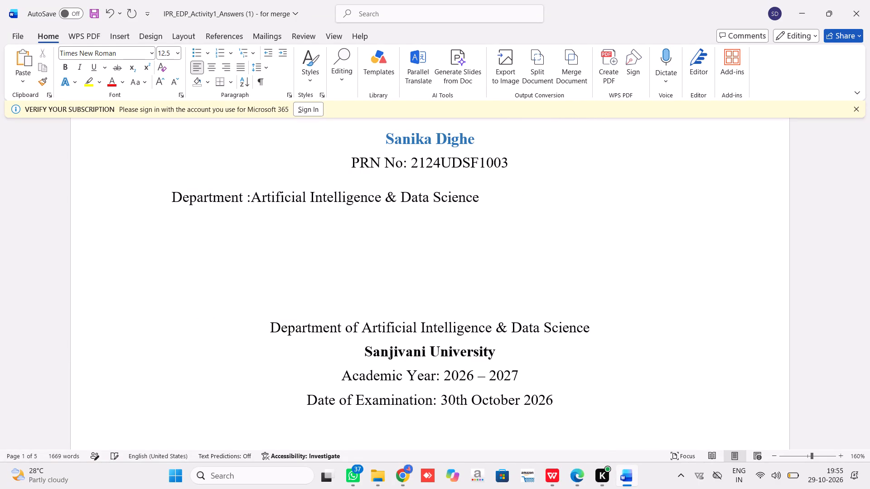
key(BackSpace)
key(BackSpace)
key(BackSpace)
key(BackSpace)
key(BackSpace)
key(BackSpace)
key(BackSpace)
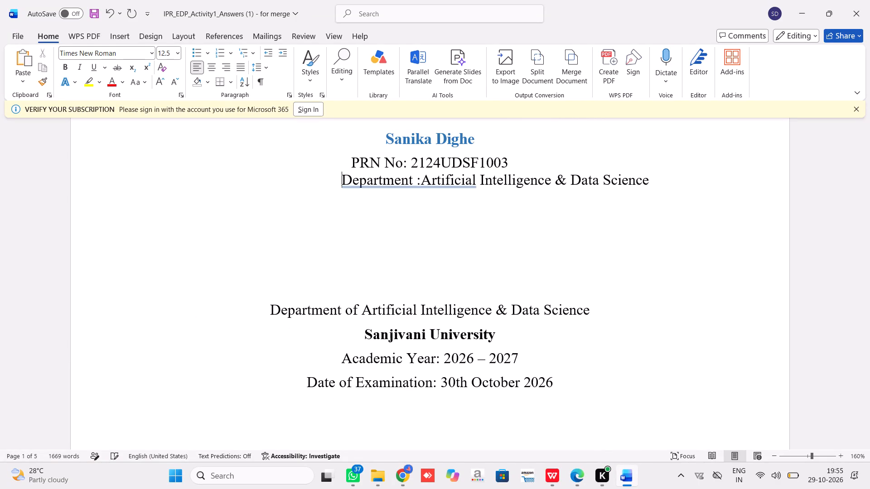
key(space)
key(space)
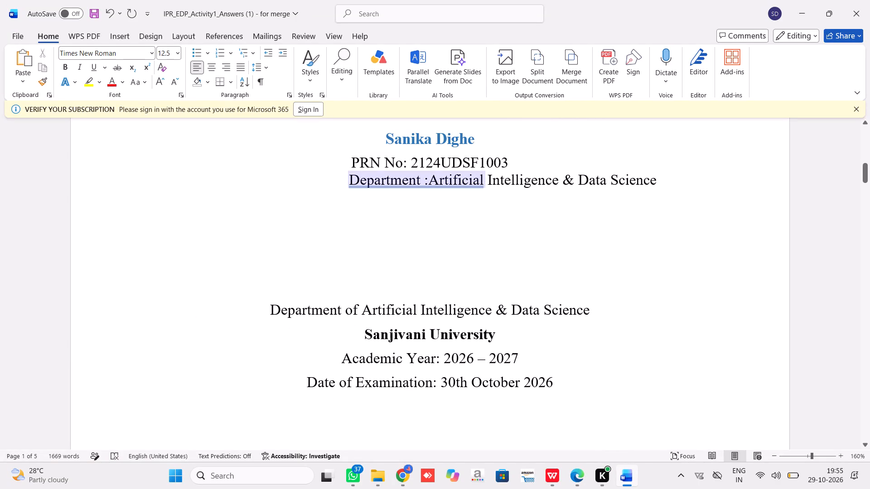
Paste the Section: TY (A) text on a new line beneath the Department :Artificial Intelligence & Data Science line.
click(664, 184)
key(Return)
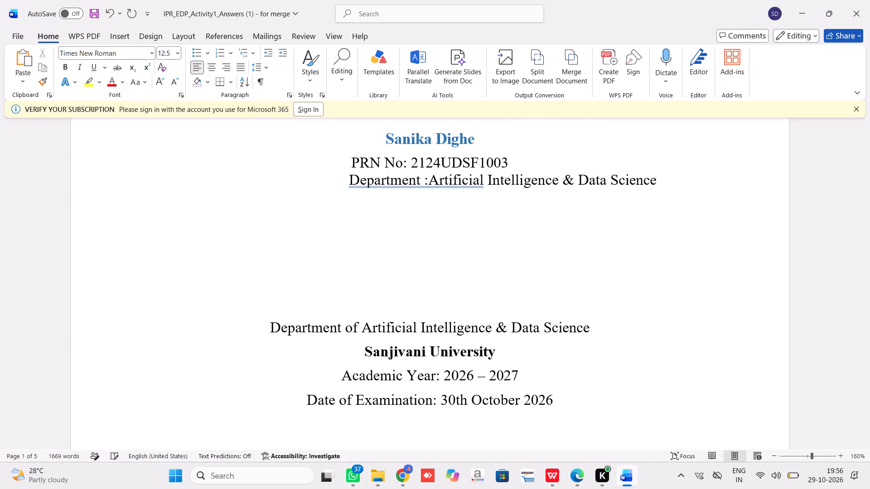
key(ctrl+v)
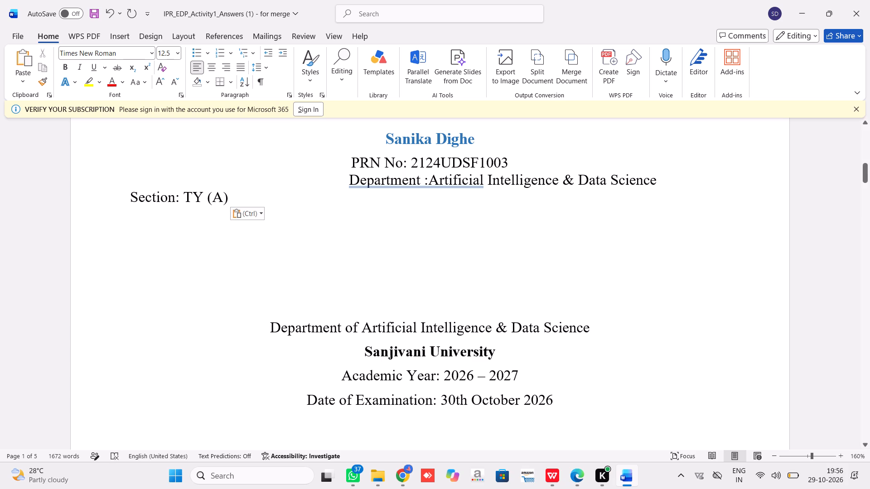
Indent the pasted Section: TY (A) line with spaces until it starts level with the Department line above.
click(631, 237)
key(Left)
key(Left)
key(Left)
key(Left)
key(Left)
key(Left)
key(Left)
key(Left)
key(Left)
key(Left)
key(Left)
key(Left)
key(Left)
key(Left)
key(Left)
key(Left)
key(Left)
key(space)
key(space)
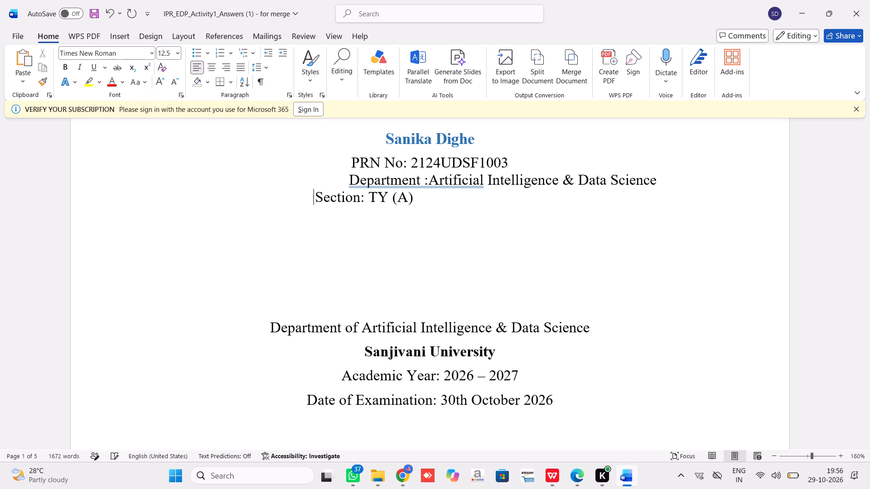
key(space)
key(space)
key(space)
key(space)
key(space)
key(space)
key(space)
key(space)
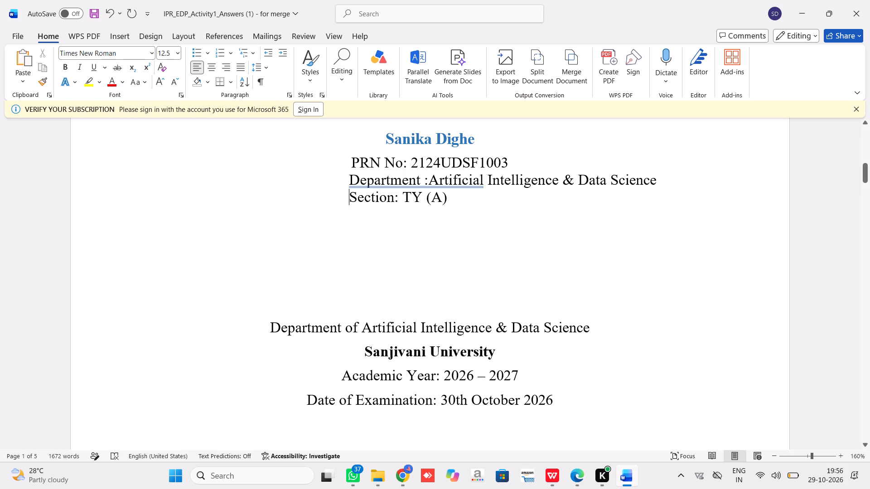
Delete the centred Department of Artificial Intelligence & Data Science line above Sanjivani University.
scroll(662, 372, up, 1)
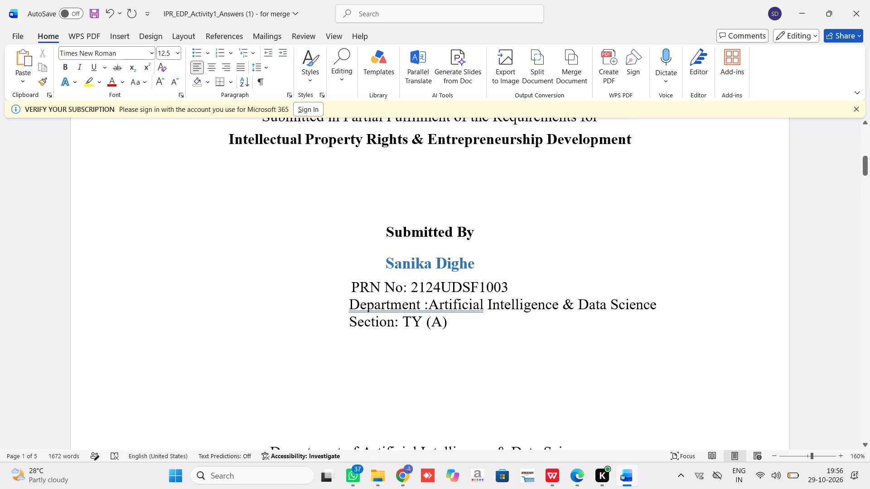
scroll(584, 438, down, 1)
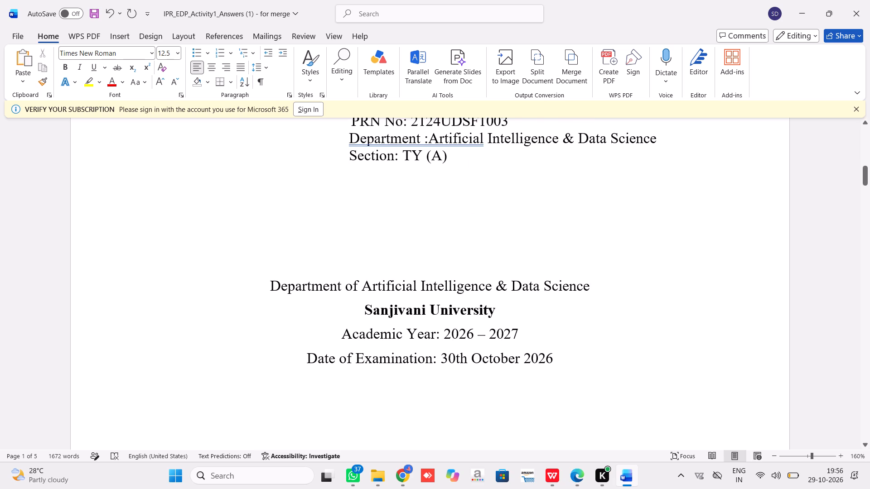
drag(588, 284, 275, 272)
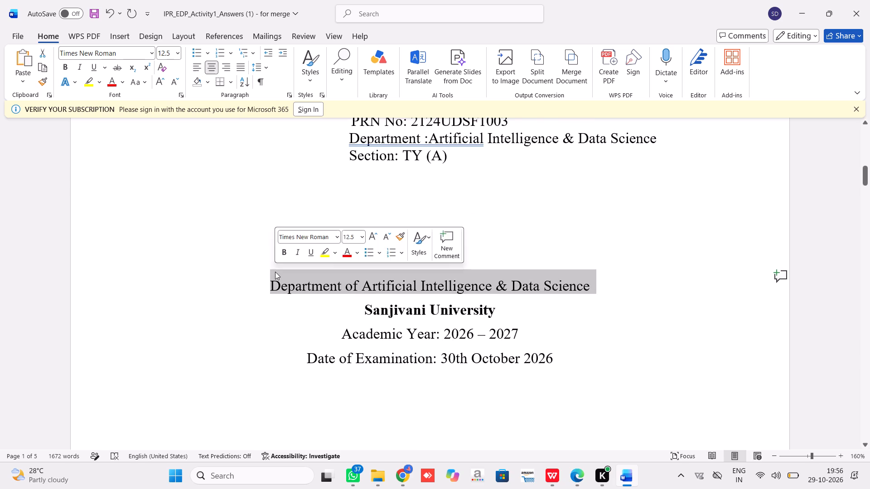
key(BackSpace)
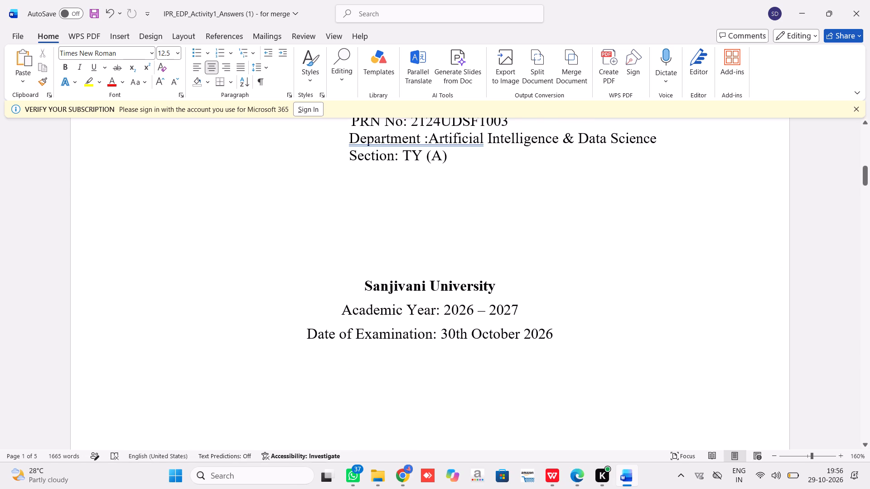
Remove the blank lines above Sanjivani University so it starts on the line directly beneath Section: TY (A), keeping the (A) intact.
key(space)
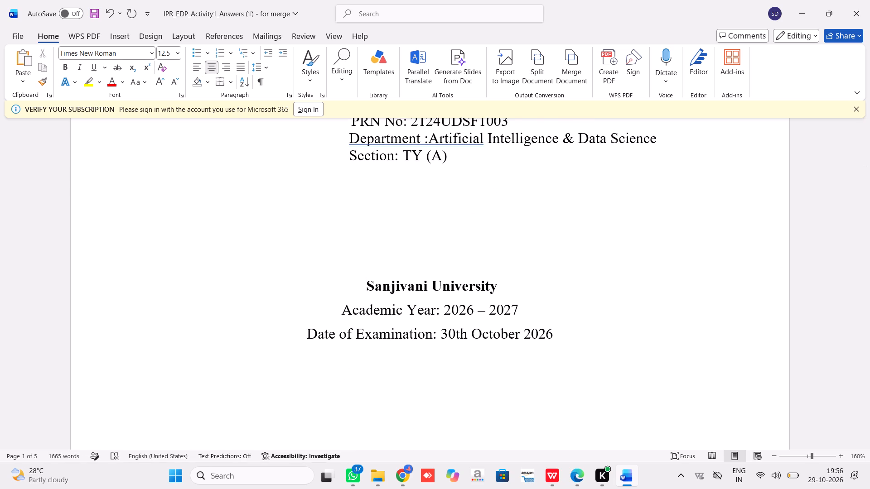
key(BackSpace)
key(BackSpace)
key(BackSpace)
key(BackSpace)
key(BackSpace)
key(BackSpace)
key(BackSpace)
key(BackSpace)
key(BackSpace)
key(BackSpace)
key(BackSpace)
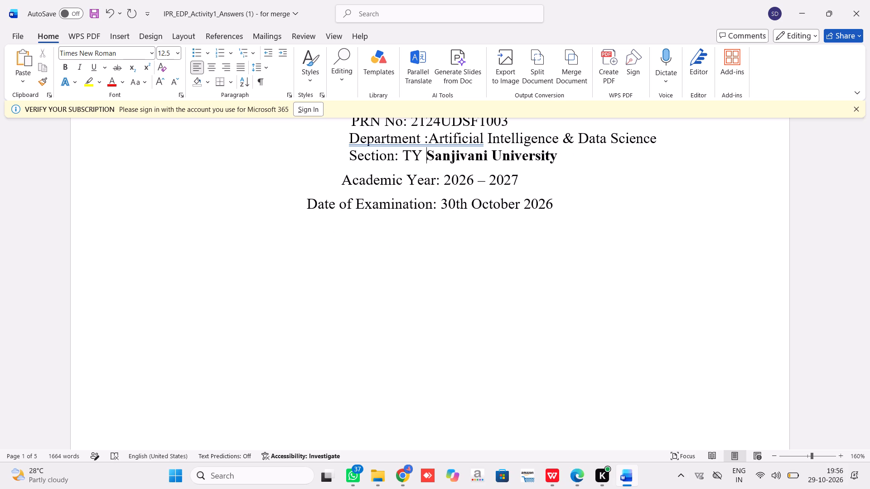
key(ctrl+z)
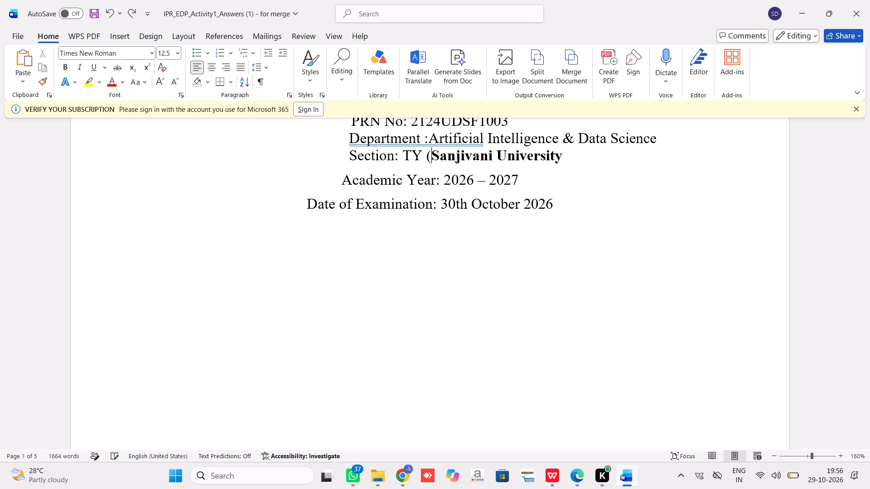
key(ctrl+z)
key(ctrl+z)
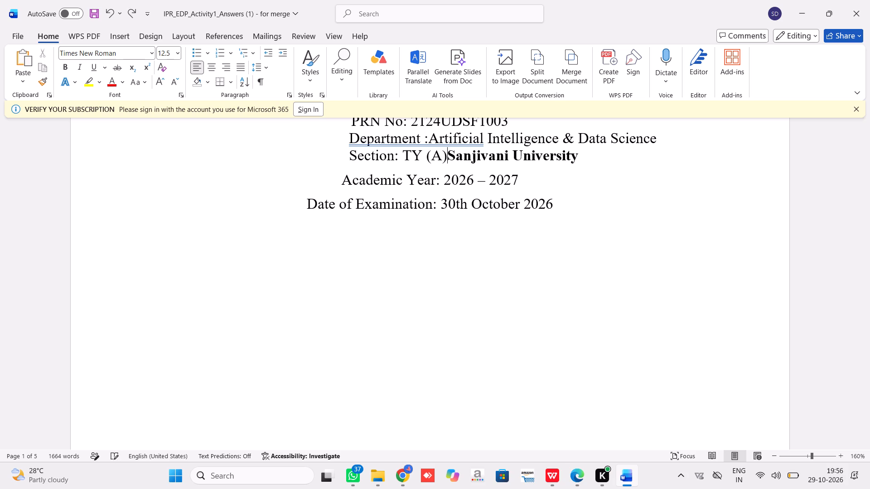
key(Return)
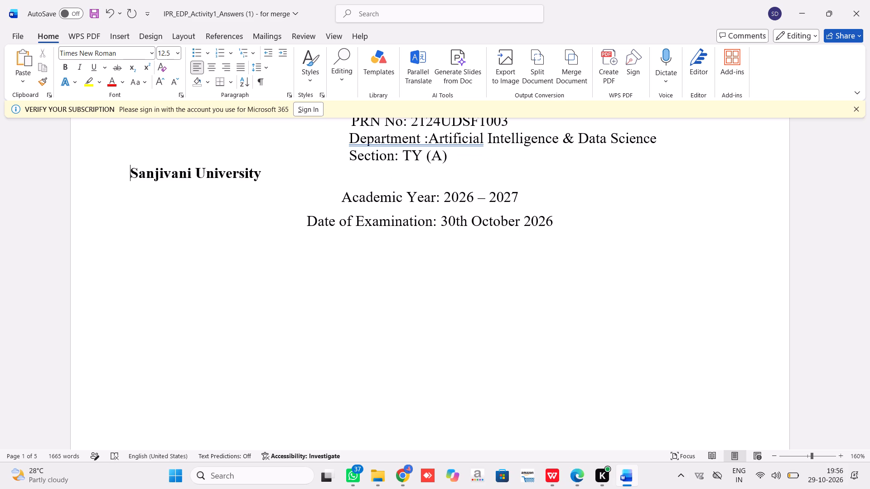
Leave one blank line above Sanjivani University and indent it with spaces until it starts roughly level with the Section line.
key(space)
key(space)
key(space)
key(space)
key(space)
key(space)
key(space)
key(space)
key(space)
key(space)
key(space)
key(space)
key(space)
key(space)
key(space)
key(space)
key(space)
key(space)
key(space)
key(space)
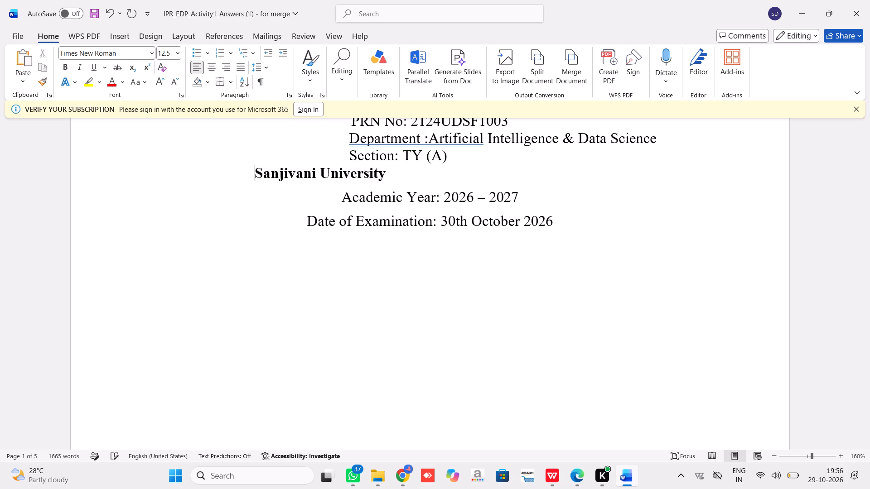
key(Return)
key(space)
key(space)
key(space)
key(space)
key(space)
key(space)
key(space)
key(space)
key(space)
key(space)
key(space)
key(space)
key(space)
key(space)
key(space)
key(space)
key(space)
key(space)
key(space)
key(space)
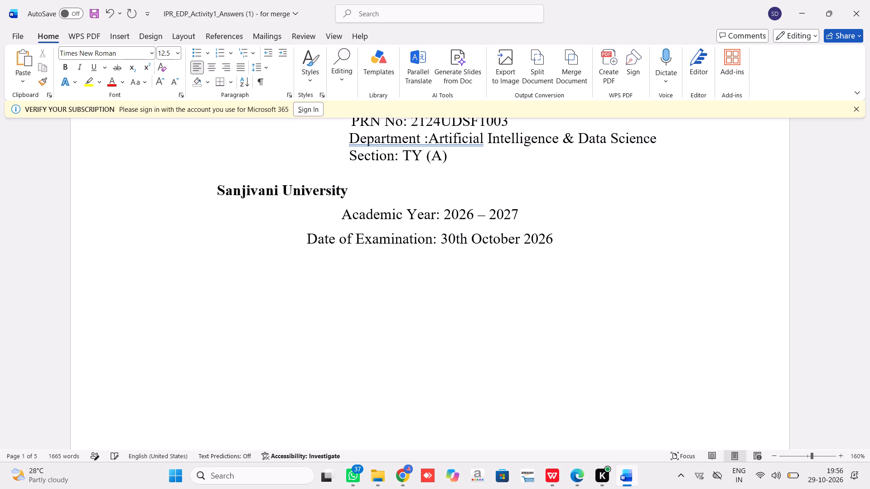
key(space)
key(space)
key(space)
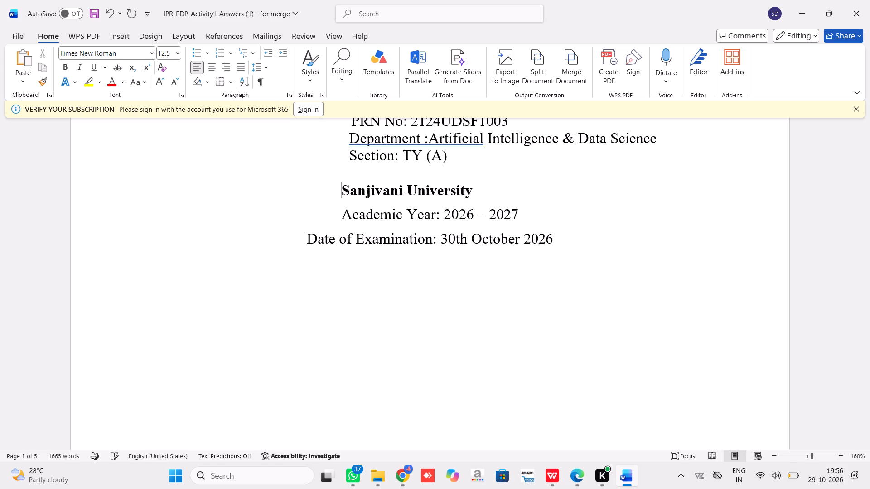
key(space)
scroll(275, 272, up, 1)
scroll(279, 260, down, 1)
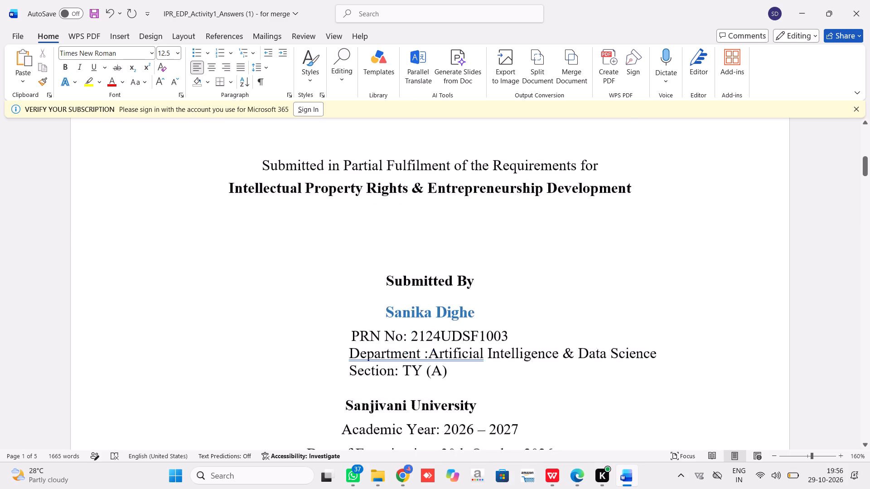
Delete the bold Sanjivani University text above the Academic Year line, along with spaces in front of it.
scroll(279, 260, down, 1)
click(488, 338)
key(BackSpace)
key(BackSpace)
key(BackSpace)
key(BackSpace)
key(BackSpace)
key(BackSpace)
key(BackSpace)
key(BackSpace)
key(BackSpace)
key(BackSpace)
key(BackSpace)
key(BackSpace)
key(BackSpace)
key(BackSpace)
key(BackSpace)
key(BackSpace)
key(BackSpace)
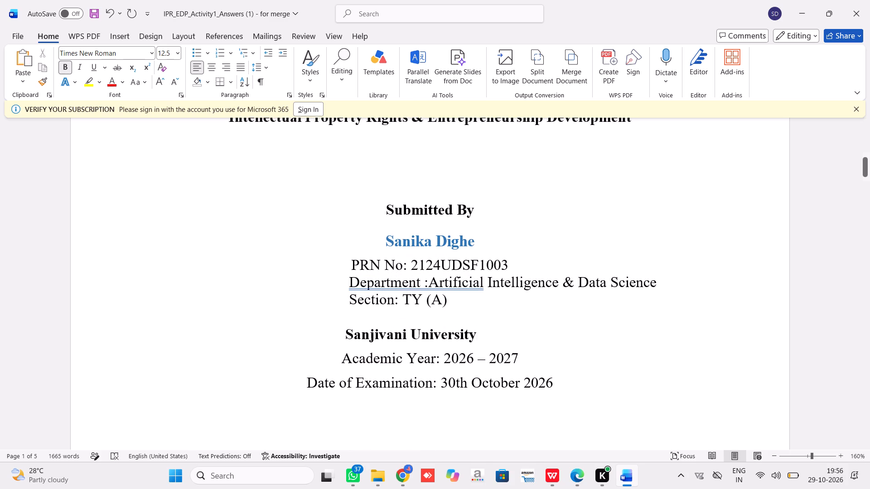
key(BackSpace)
key(BackSpace)
key(BackSpace)
key(BackSpace)
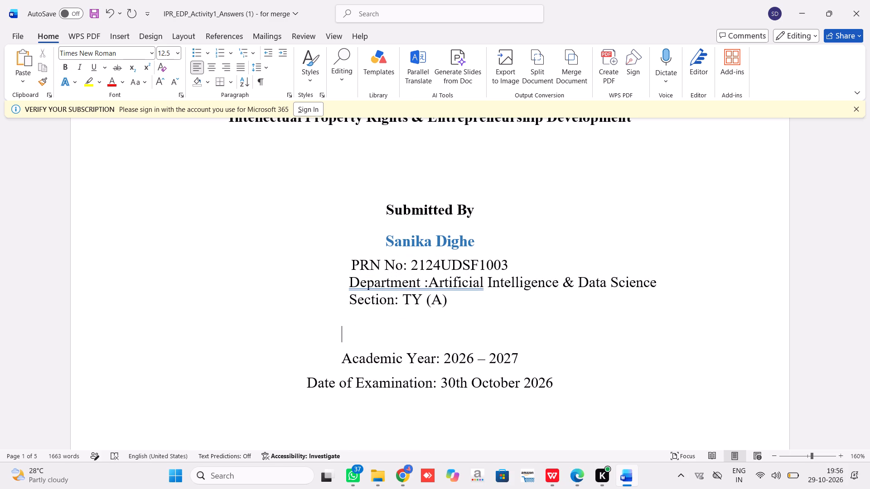
key(BackSpace)
key(BackSpace)
key(BackSpace)
key(BackSpace)
key(BackSpace)
key(BackSpace)
key(BackSpace)
key(BackSpace)
key(BackSpace)
key(BackSpace)
key(BackSpace)
key(BackSpace)
key(BackSpace)
key(BackSpace)
key(BackSpace)
key(BackSpace)
key(BackSpace)
key(BackSpace)
key(BackSpace)
key(BackSpace)
key(BackSpace)
key(BackSpace)
key(BackSpace)
key(BackSpace)
key(BackSpace)
key(BackSpace)
key(BackSpace)
key(BackSpace)
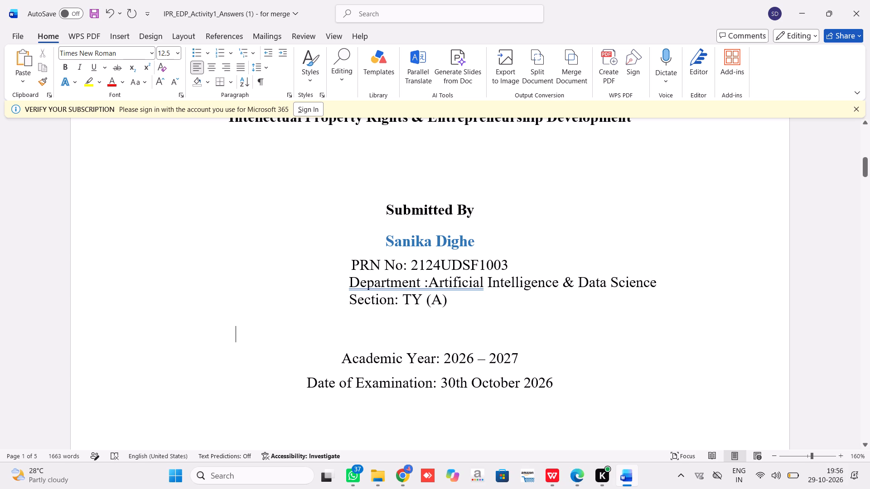
Remove the centring and blank lines above Academic Year: 2026 – 2027 so it sits directly beneath Section: TY (A).
click(341, 365)
key(BackSpace)
key(BackSpace)
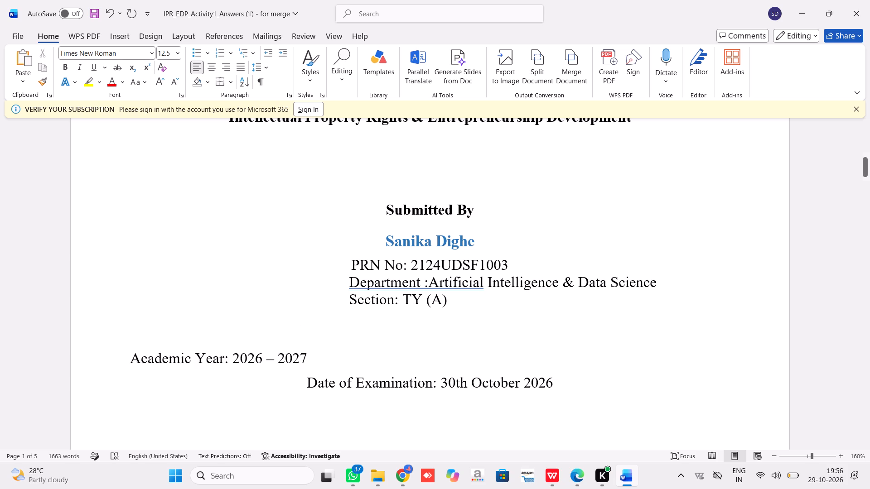
key(BackSpace)
key(BackSpace)
key(BackSpace)
key(BackSpace)
key(BackSpace)
key(BackSpace)
key(BackSpace)
key(BackSpace)
key(BackSpace)
key(BackSpace)
key(BackSpace)
key(BackSpace)
key(BackSpace)
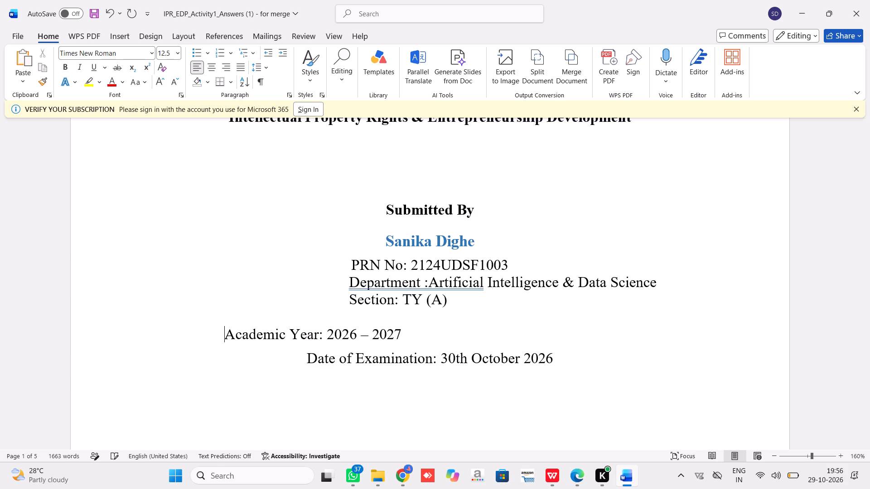
key(BackSpace)
key(BackSpace)
key(BackSpace)
key(BackSpace)
key(BackSpace)
key(BackSpace)
key(BackSpace)
key(BackSpace)
key(BackSpace)
key(BackSpace)
key(BackSpace)
key(BackSpace)
key(BackSpace)
key(BackSpace)
key(BackSpace)
key(BackSpace)
key(BackSpace)
key(BackSpace)
key(BackSpace)
key(BackSpace)
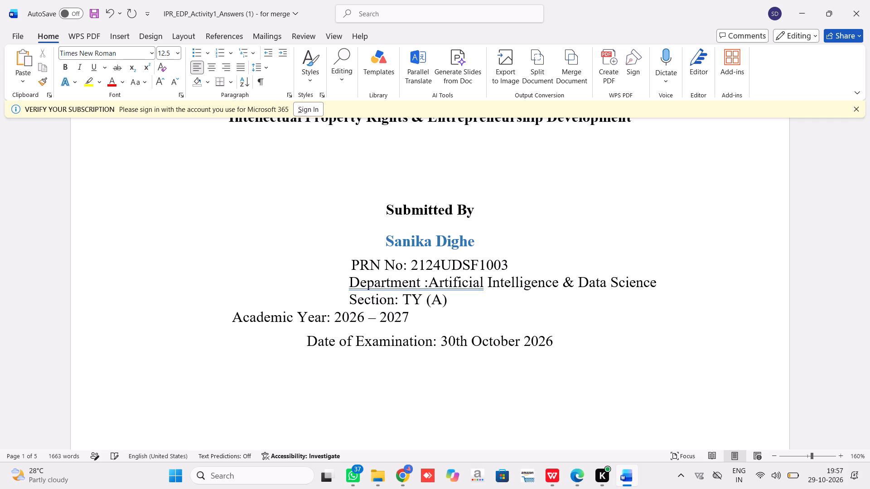
Indent the Academic Year line with spaces until it starts level with the Section line above.
key(space)
key(space)
key(space)
key(space)
key(space)
key(space)
key(space)
key(space)
key(space)
key(space)
key(space)
key(space)
key(space)
key(space)
key(space)
key(space)
key(space)
key(space)
key(space)
key(space)
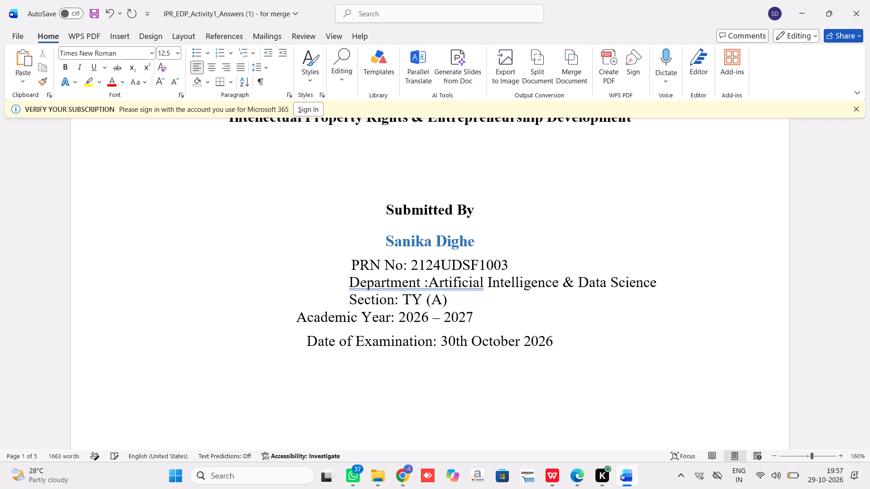
key(space)
key(space)
key(space)
key(space)
key(space)
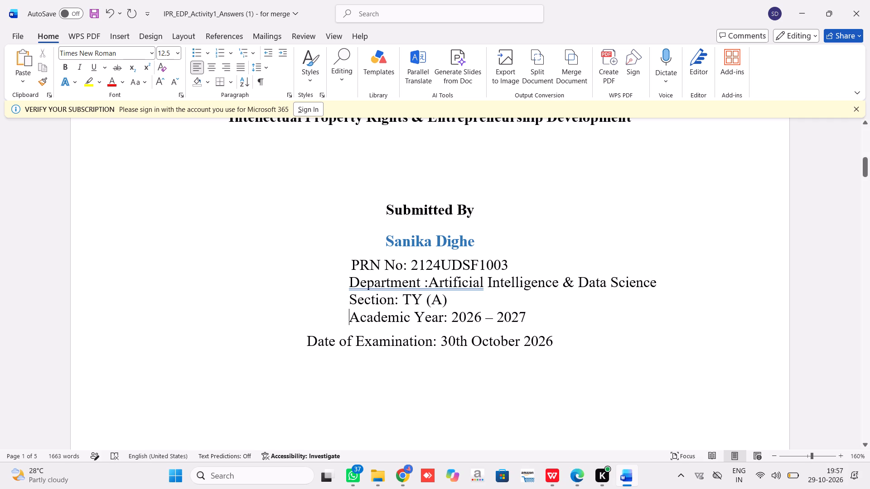
Delete the Date of Examination: 30th October 2026 text from the cover page.
drag(566, 344, 291, 352)
key(BackSpace)
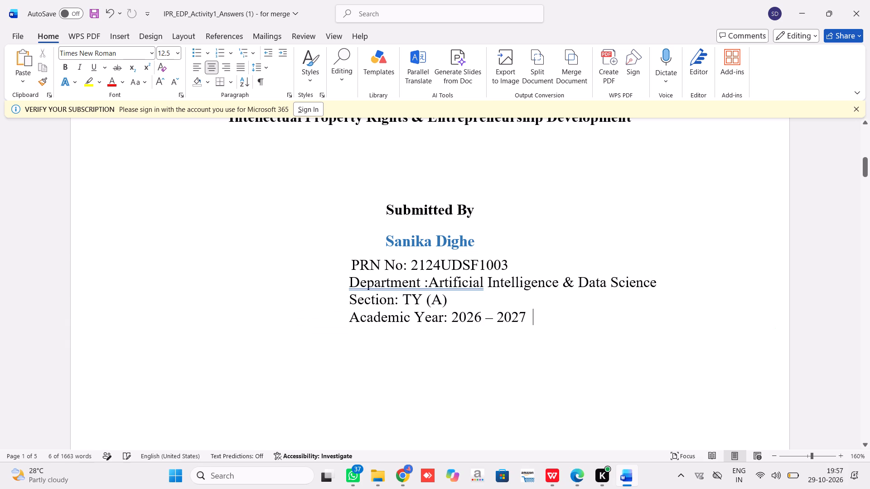
Insert one blank line above the INTELLECTUAL PROPERTY RIGHTS & ENTREPRENEURSHIP DEVELOPMENT PROGRAMME title on the cover page.
scroll(291, 352, up, 2)
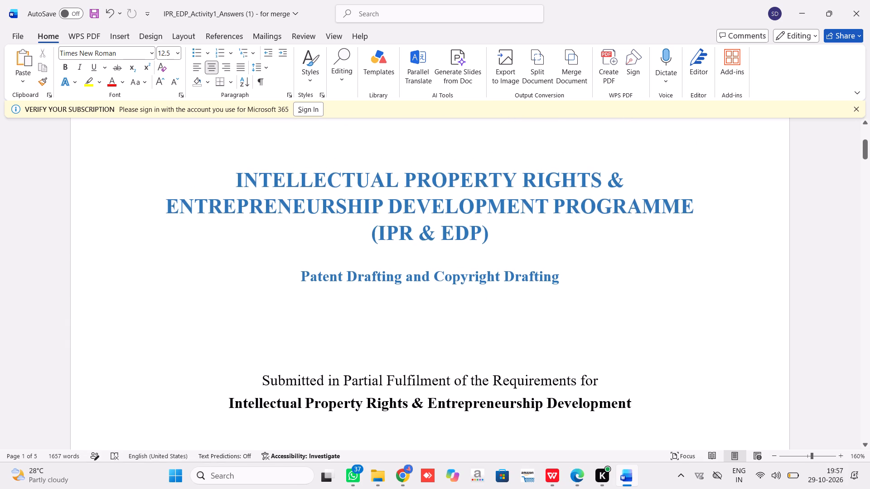
scroll(291, 352, down, 1)
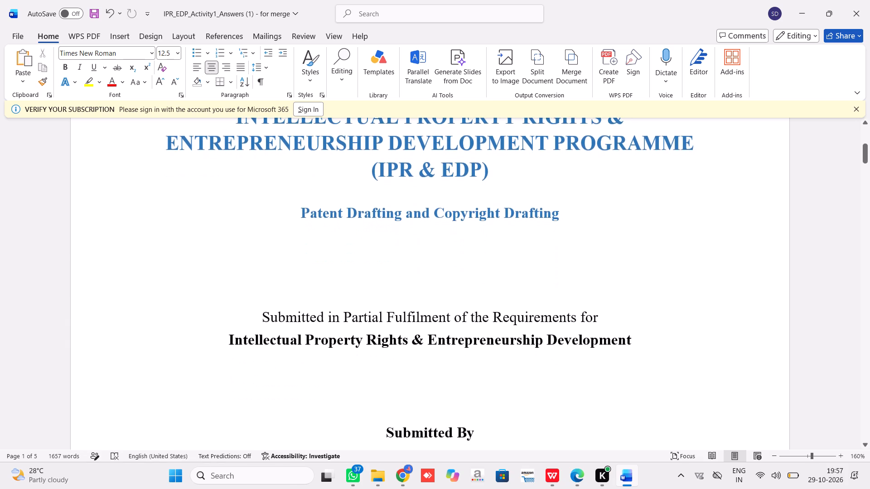
scroll(291, 352, up, 2)
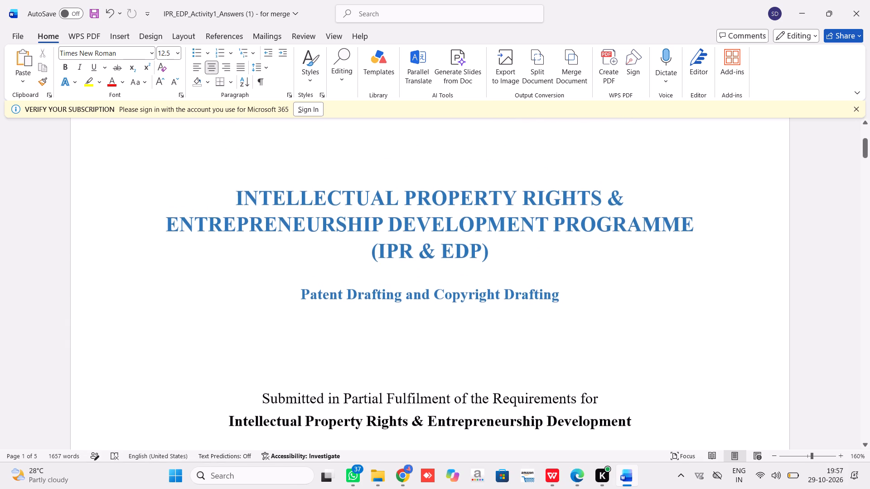
scroll(320, 338, up, 1)
click(235, 286)
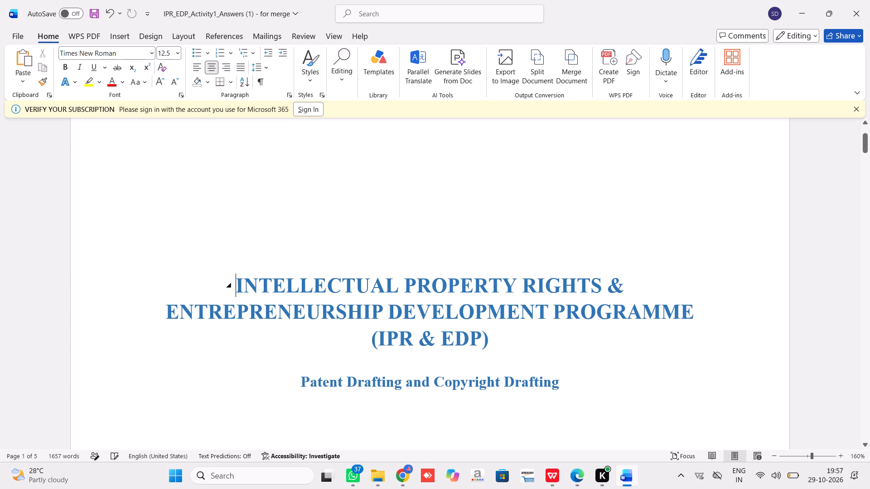
key(Return)
scroll(235, 286, up, 1)
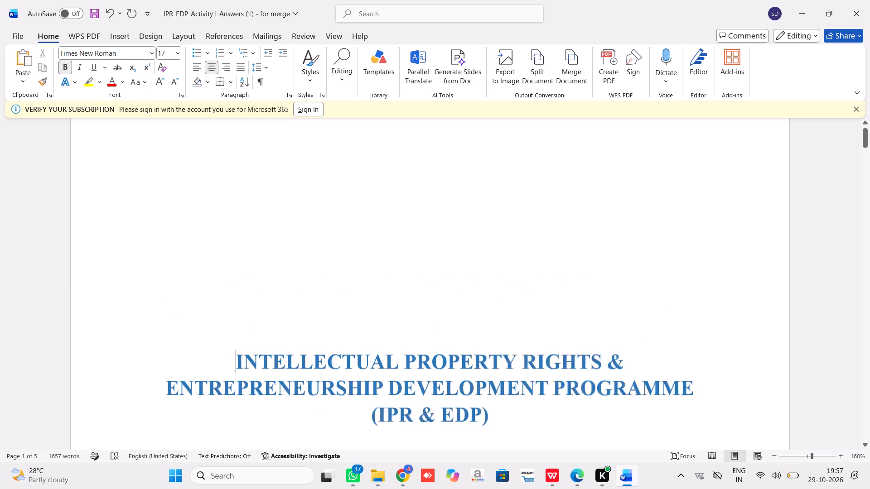
scroll(235, 286, up, 1)
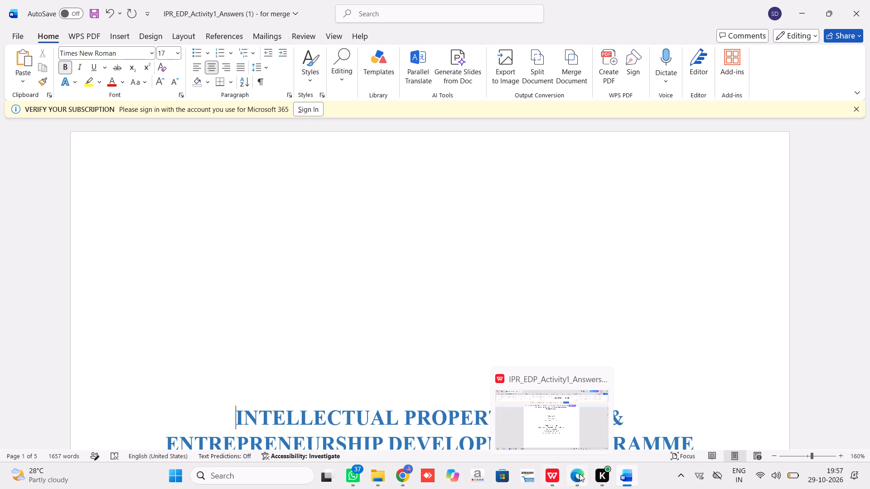
Switch to Edge and examine the university header and logo on the cover page in DL.pdf1.pdf.
click(569, 419)
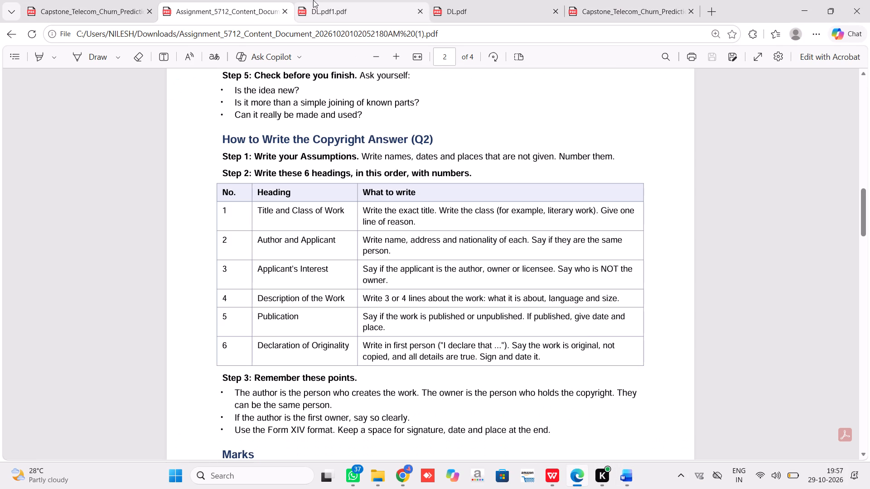
click(313, 0)
scroll(353, 191, up, 3)
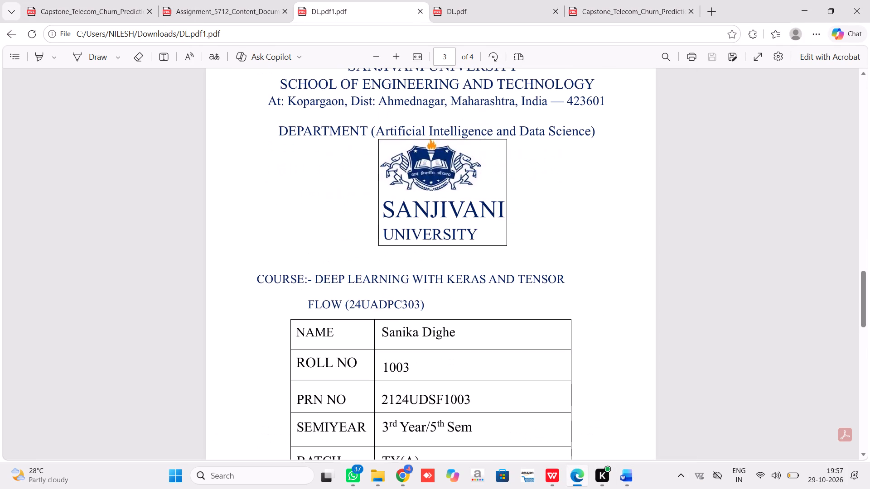
click(439, 151)
click(420, 183)
click(457, 2)
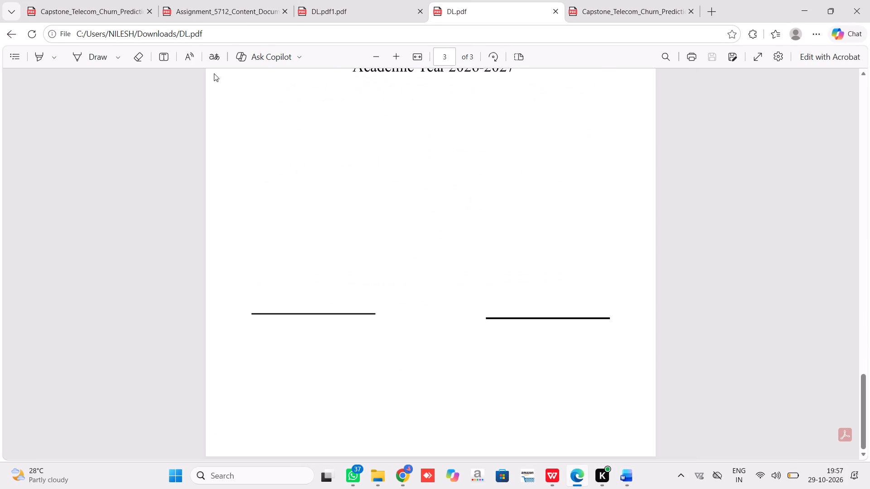
click(224, 0)
click(356, 11)
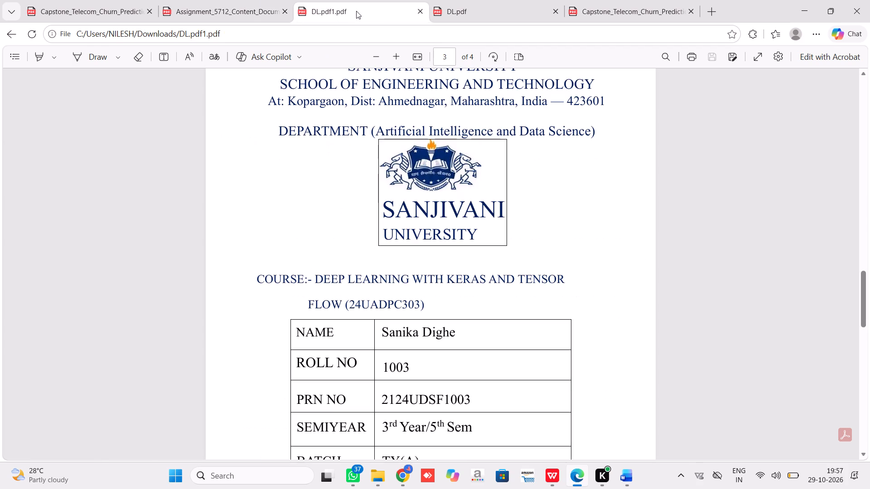
scroll(402, 128, up, 1)
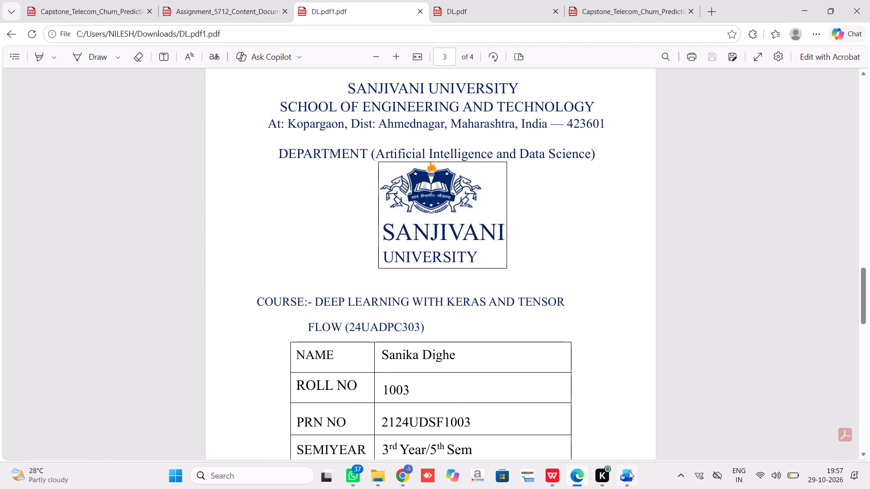
Return to the Word answers document and review its pages from the cover through the patent answer to the Q2 - COPYRIGHT heading.
click(628, 422)
scroll(445, 339, down, 2)
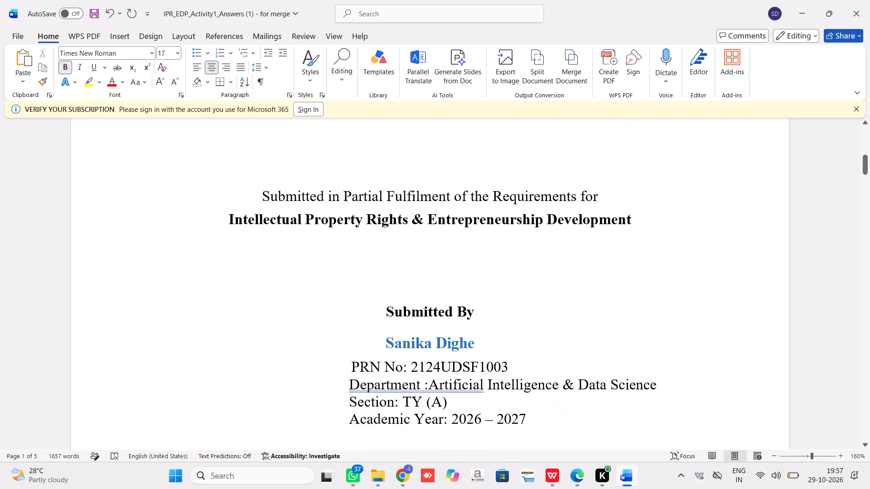
scroll(445, 339, down, 4)
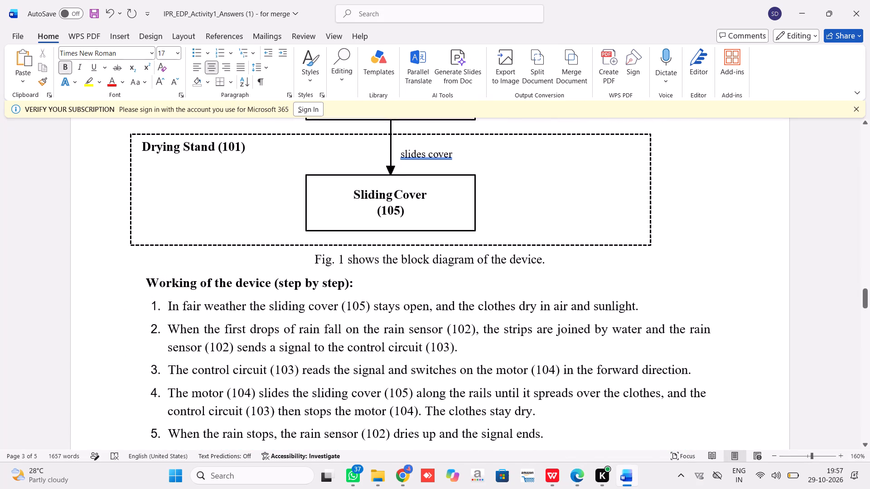
scroll(445, 339, down, 3)
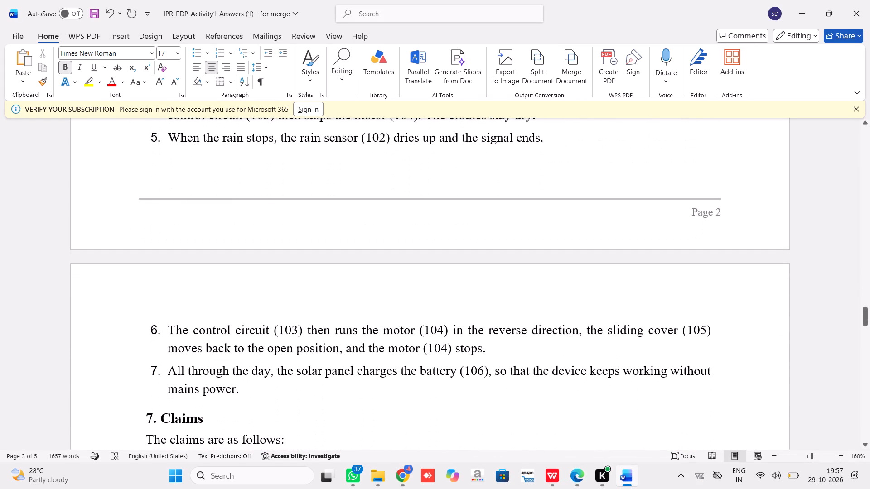
scroll(445, 339, down, 1)
scroll(445, 339, up, 4)
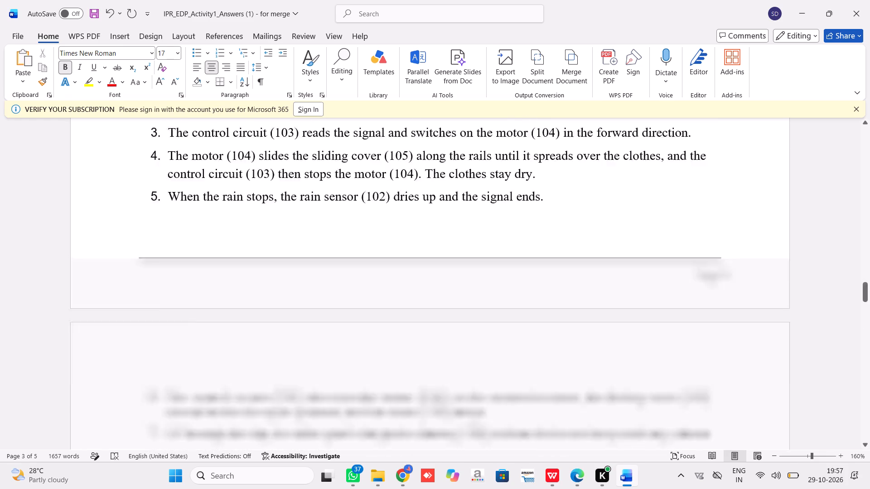
scroll(445, 339, up, 5)
scroll(445, 339, down, 3)
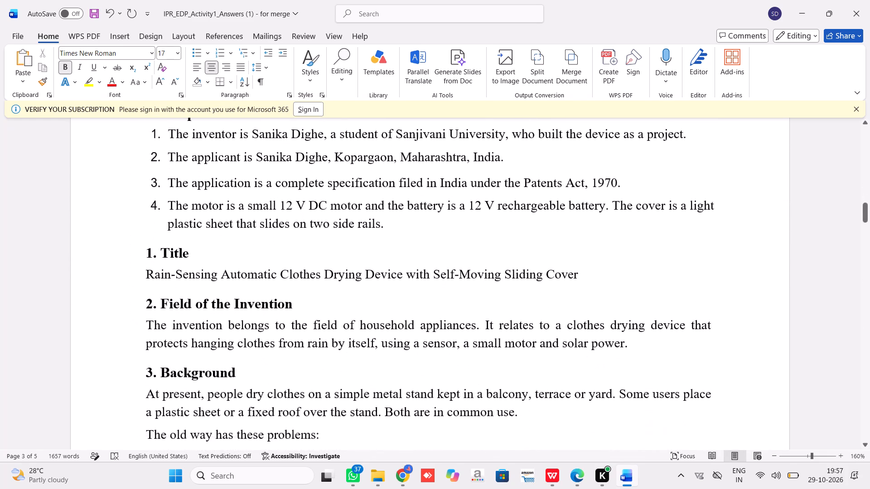
scroll(445, 339, down, 5)
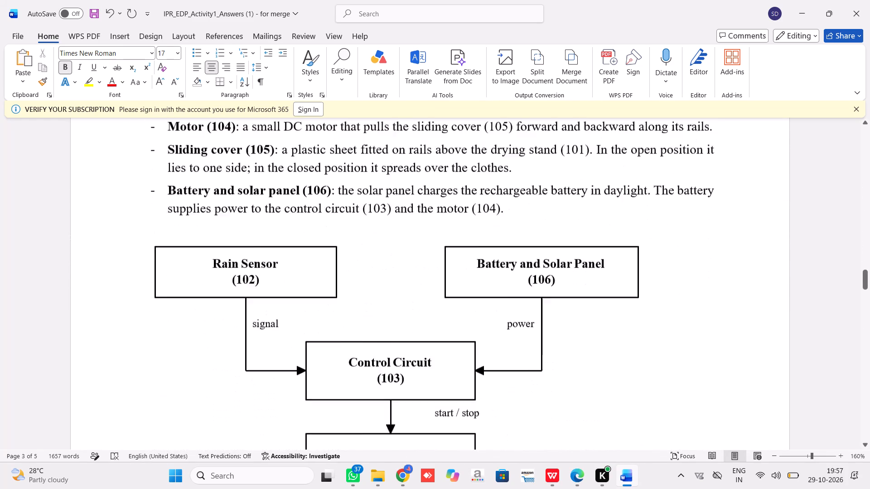
scroll(445, 339, down, 5)
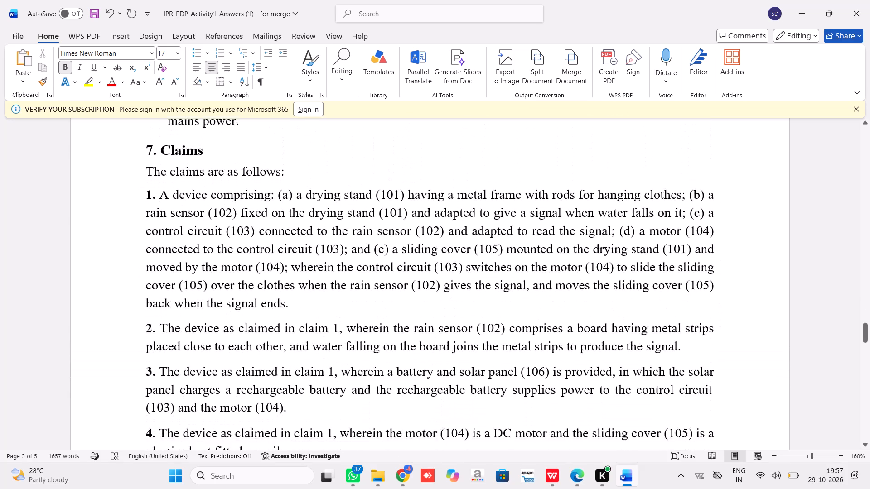
scroll(445, 339, down, 2)
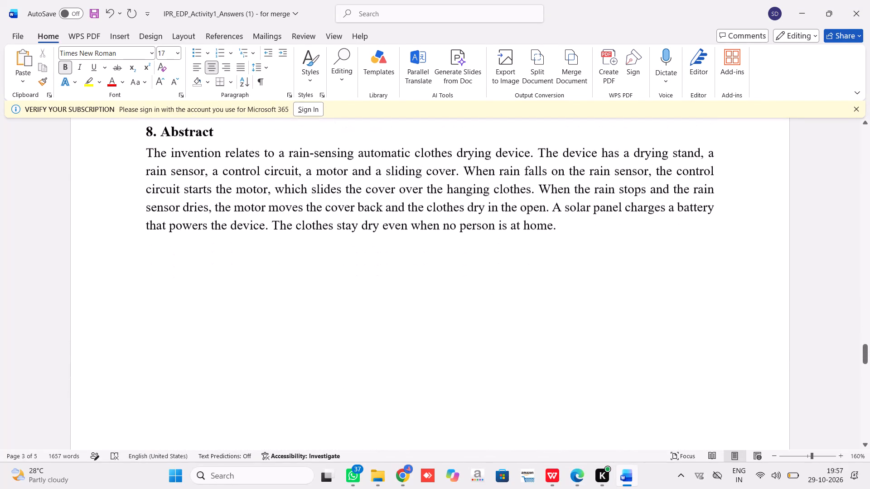
scroll(445, 339, down, 1)
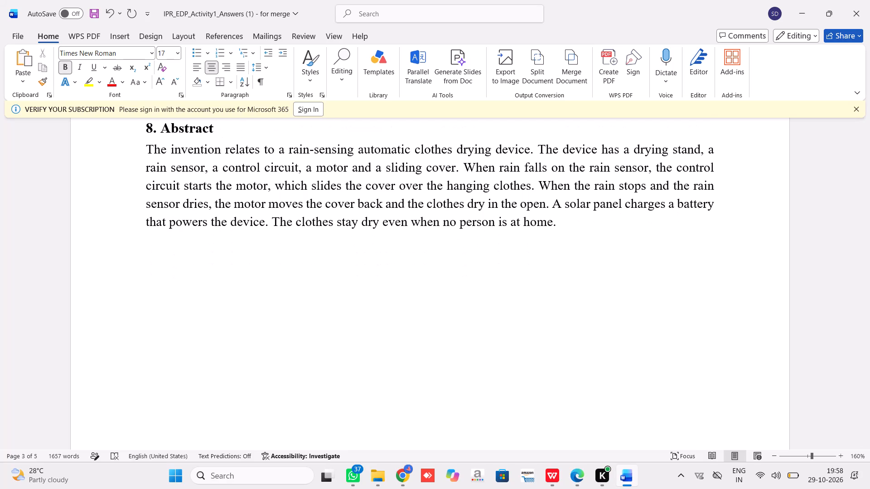
scroll(445, 339, down, 3)
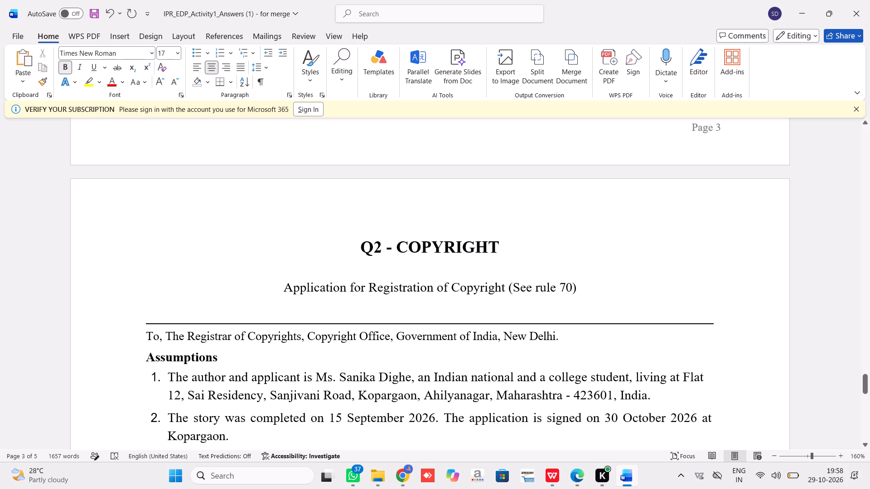
Replace See rule 70 with Form XIV Format in the parentheses of the copyright application subtitle under Q2 - COPYRIGHT.
click(573, 287)
key(BackSpace)
key(BackSpace)
key(BackSpace)
key(BackSpace)
key(BackSpace)
key(BackSpace)
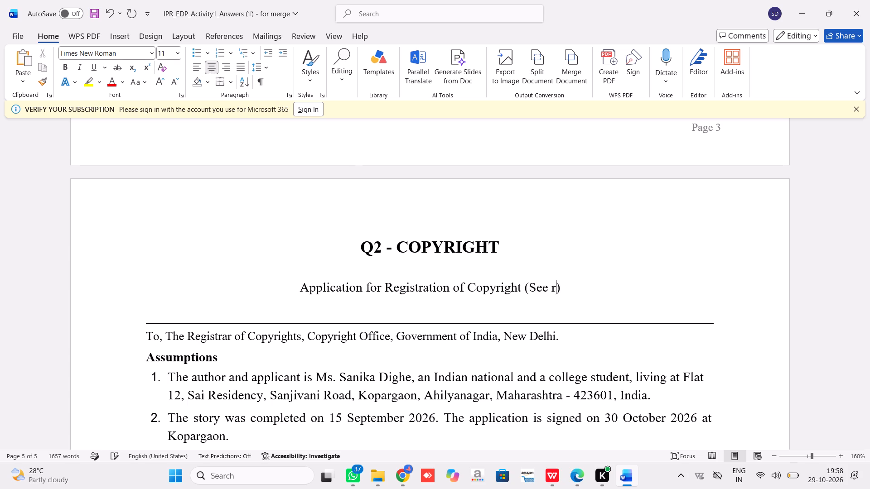
key(BackSpace)
key(BackSpace)
key(BackSpace)
key(BackSpace)
key(BackSpace)
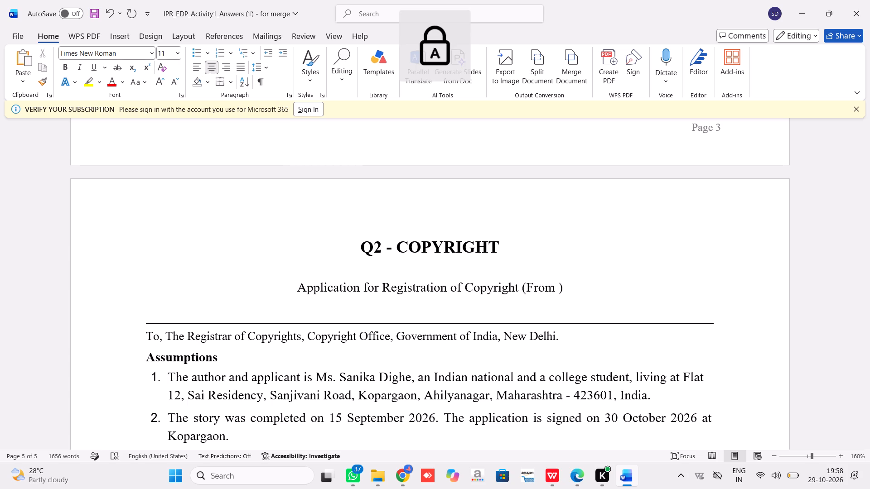
key(BackSpace)
key(BackSpace)
key(BackSpace)
key(BackSpace)
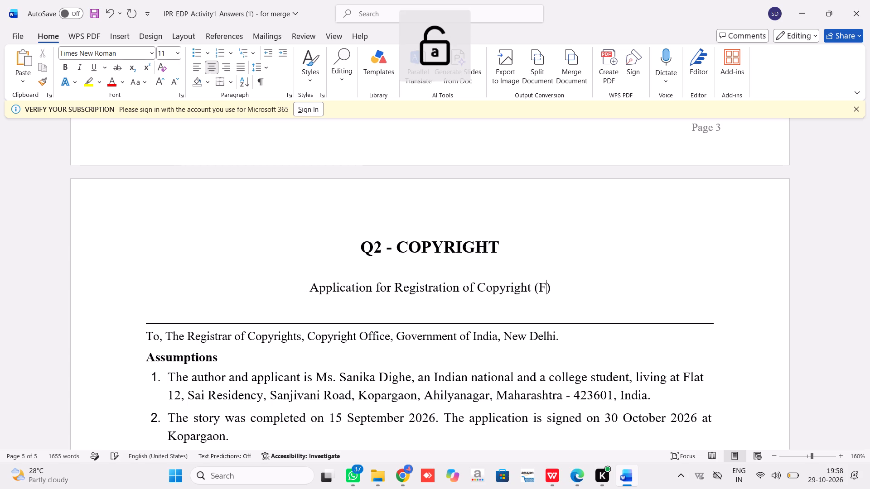
text(orm)
key(space)
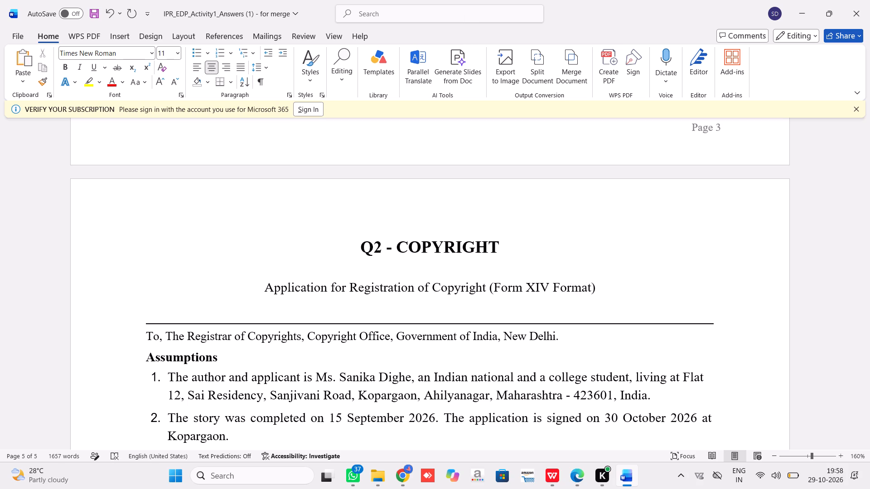
Remove the word living and the flat, building and road details from assumption 1, leaving the address starting at the town after college student.
scroll(270, 289, down, 1)
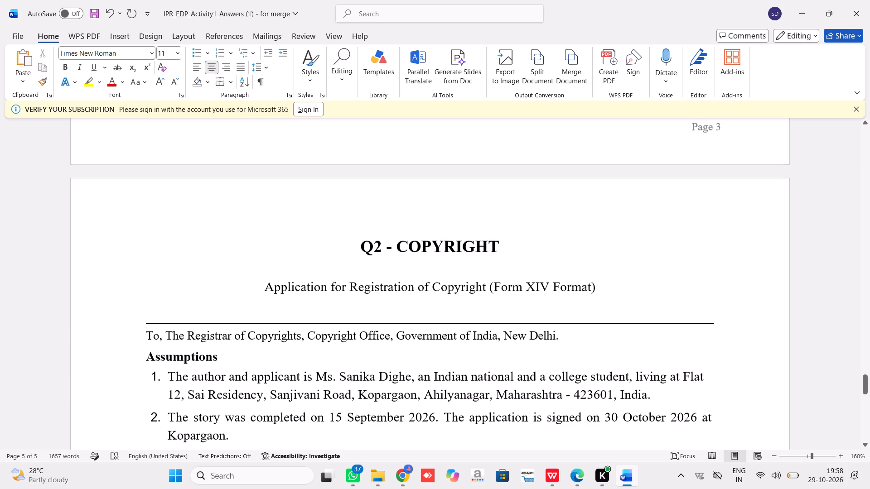
scroll(270, 289, down, 1)
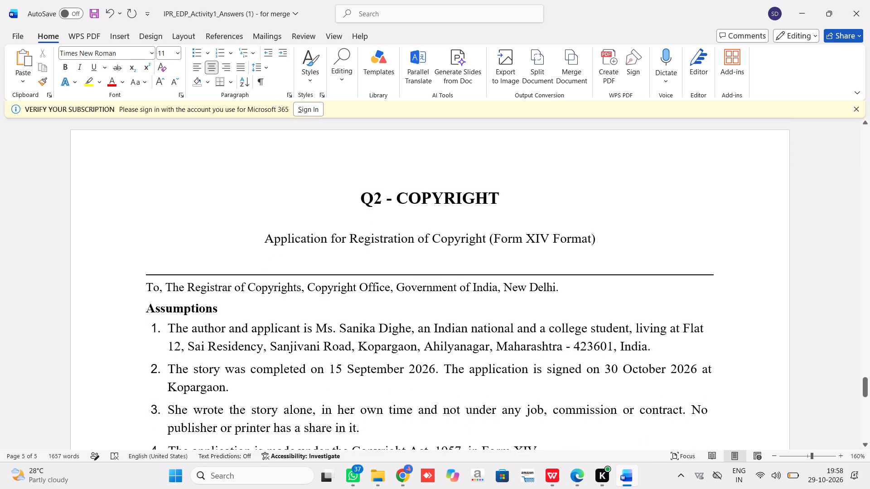
scroll(270, 289, down, 1)
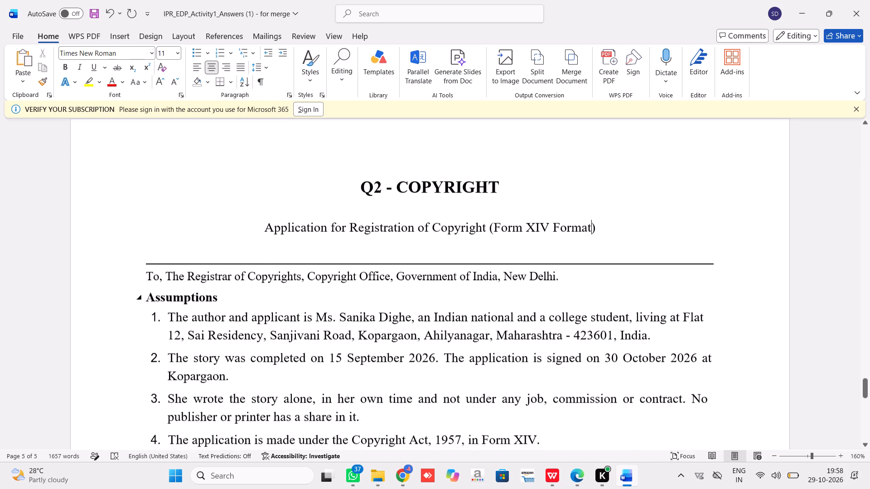
scroll(270, 289, down, 1)
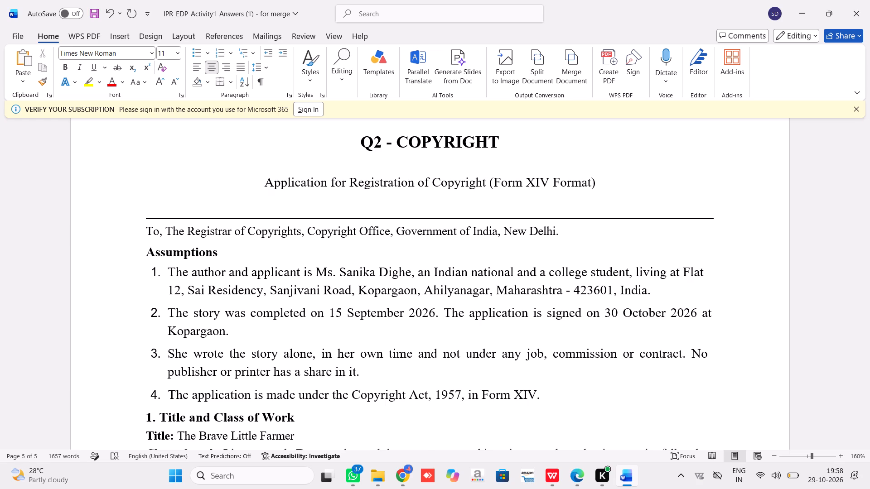
scroll(270, 289, down, 1)
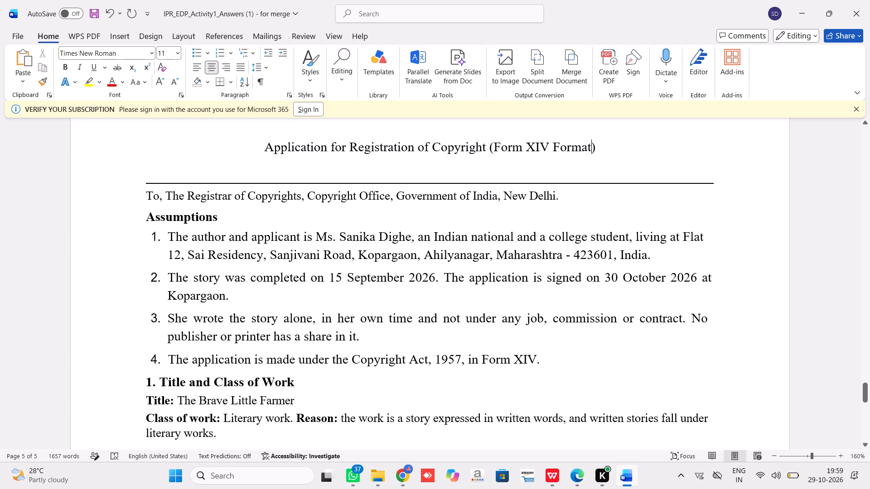
drag(633, 240, 635, 248)
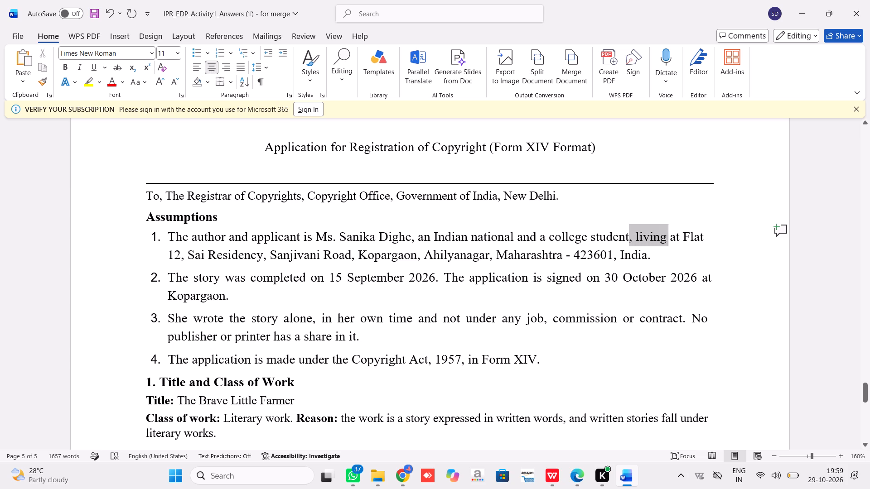
drag(635, 248, 360, 257)
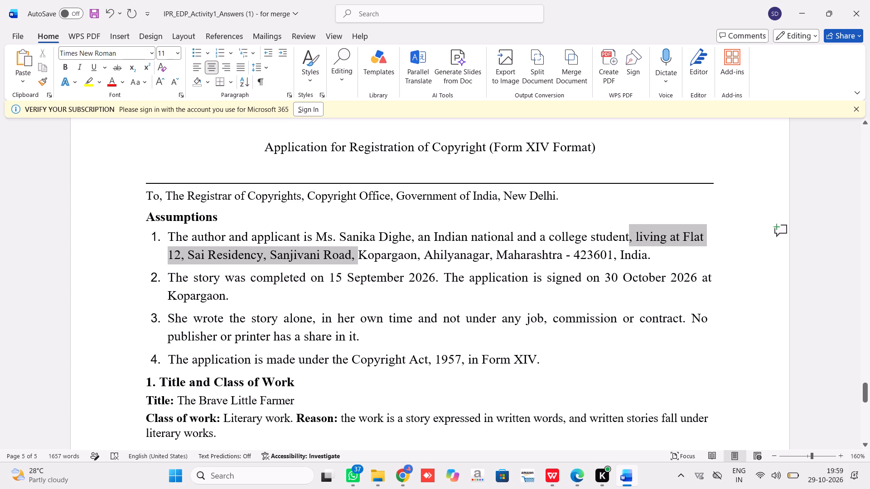
drag(360, 257, 269, 259)
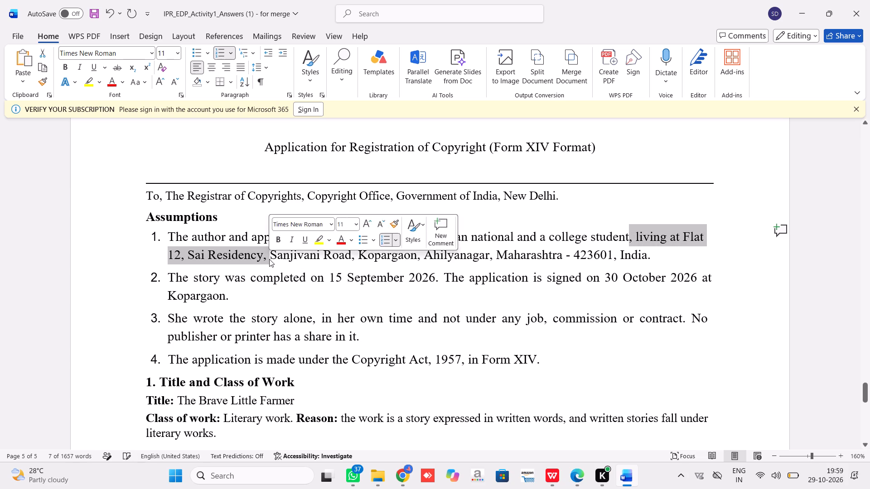
key(BackSpace)
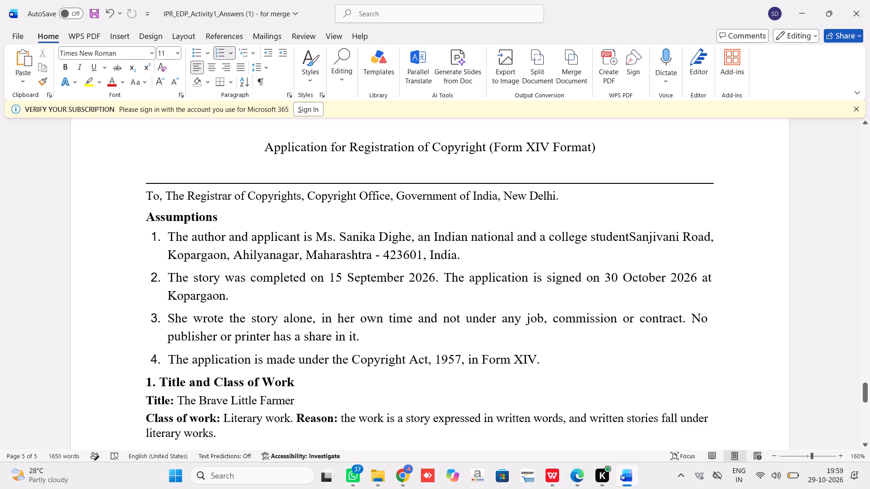
drag(713, 235, 647, 231)
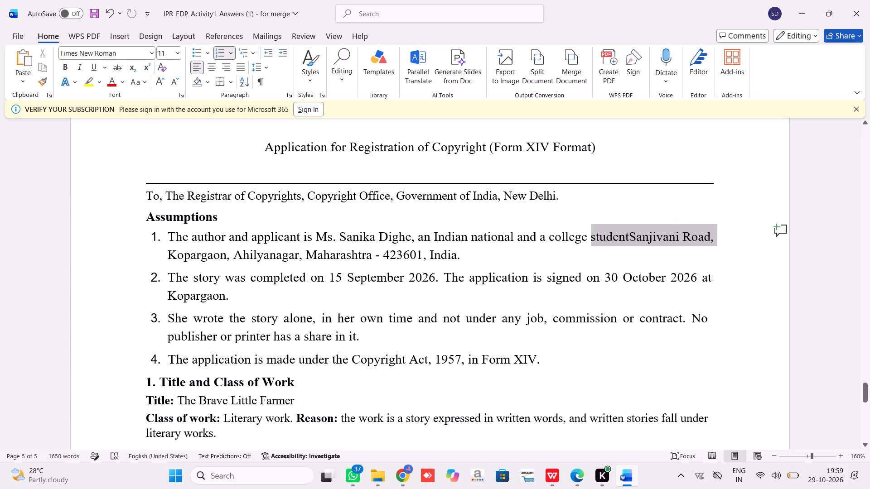
drag(647, 231, 632, 237)
key(BackSpace)
key(space)
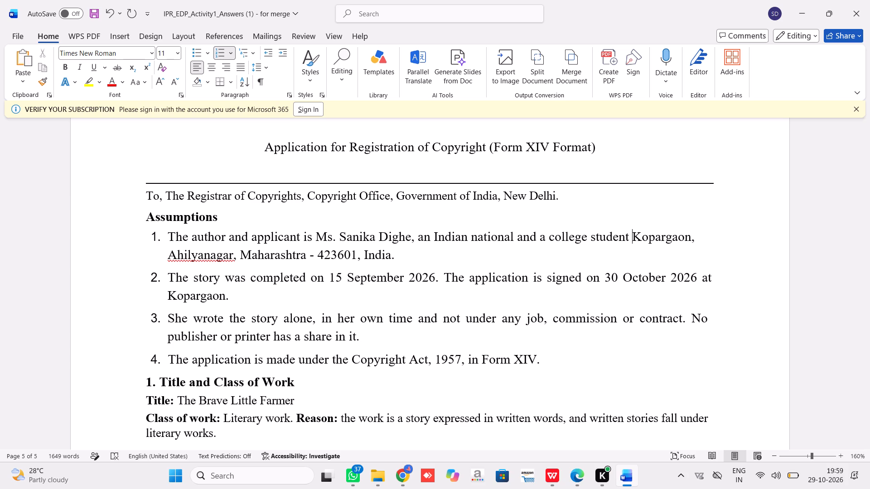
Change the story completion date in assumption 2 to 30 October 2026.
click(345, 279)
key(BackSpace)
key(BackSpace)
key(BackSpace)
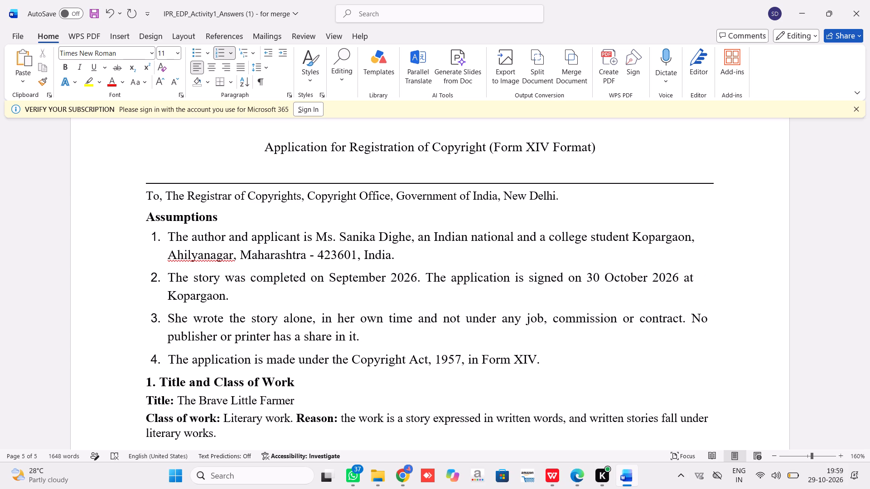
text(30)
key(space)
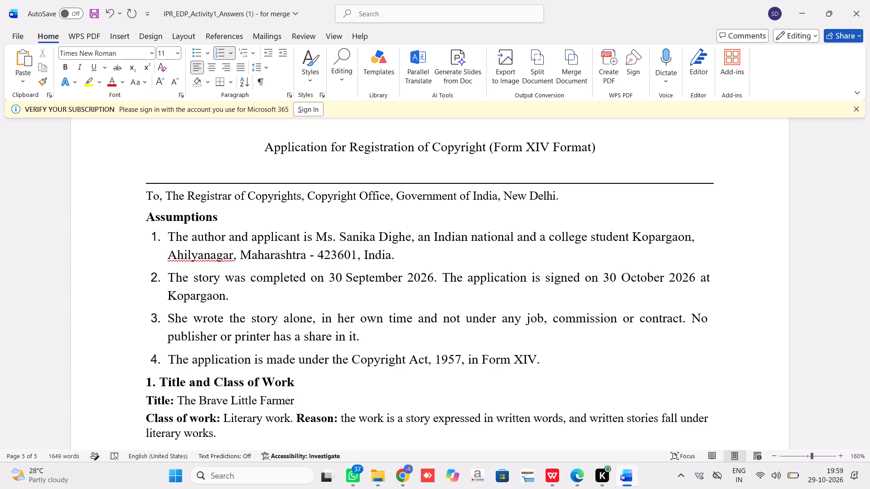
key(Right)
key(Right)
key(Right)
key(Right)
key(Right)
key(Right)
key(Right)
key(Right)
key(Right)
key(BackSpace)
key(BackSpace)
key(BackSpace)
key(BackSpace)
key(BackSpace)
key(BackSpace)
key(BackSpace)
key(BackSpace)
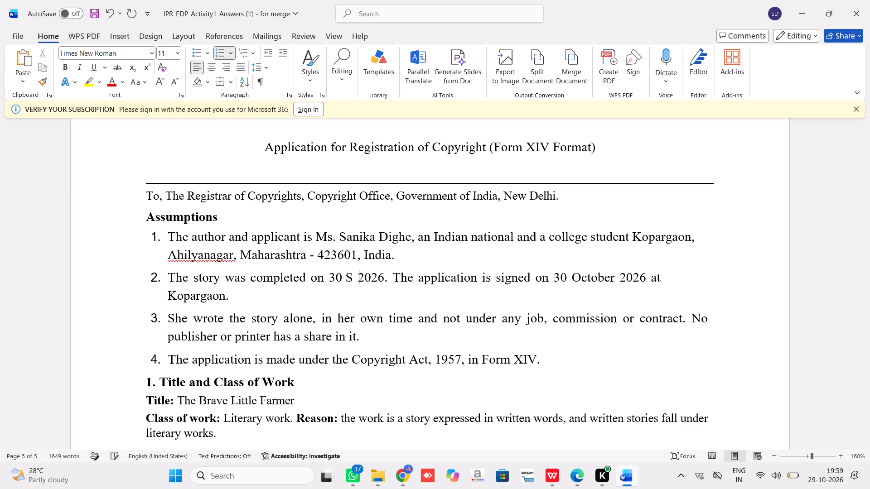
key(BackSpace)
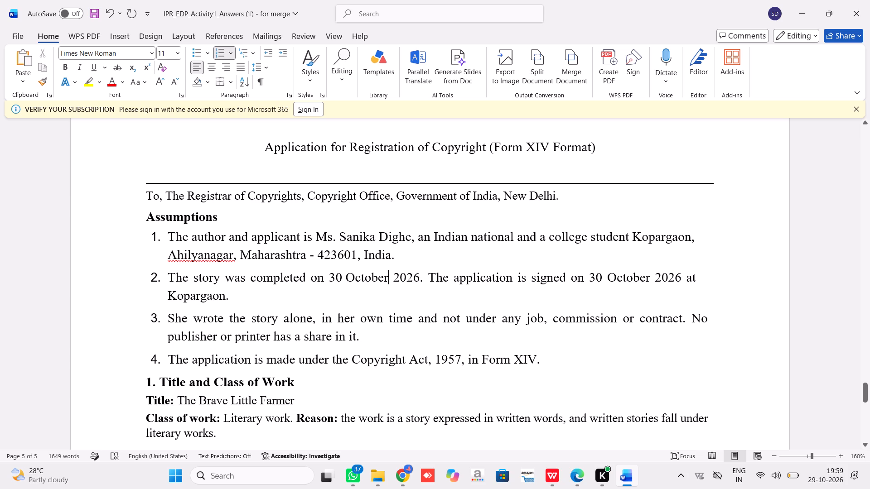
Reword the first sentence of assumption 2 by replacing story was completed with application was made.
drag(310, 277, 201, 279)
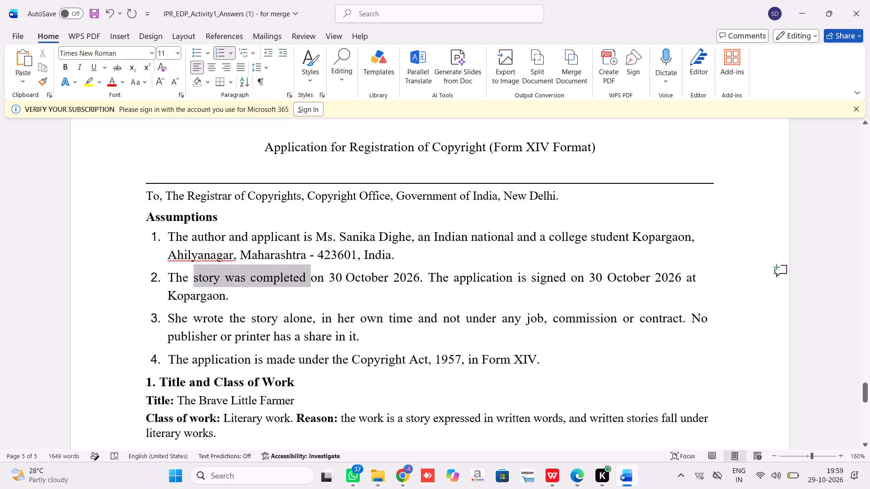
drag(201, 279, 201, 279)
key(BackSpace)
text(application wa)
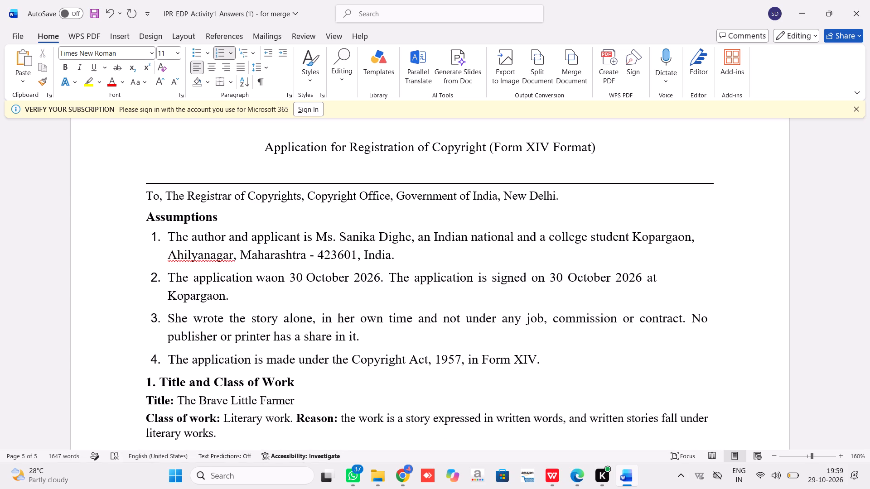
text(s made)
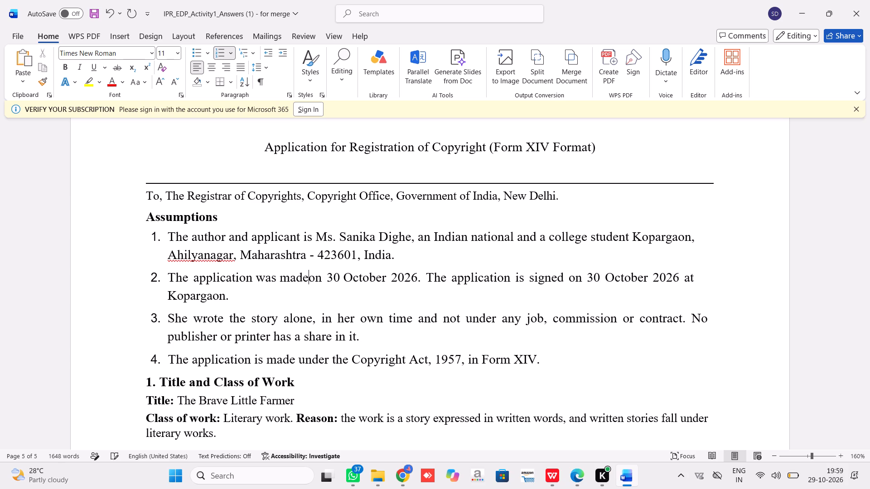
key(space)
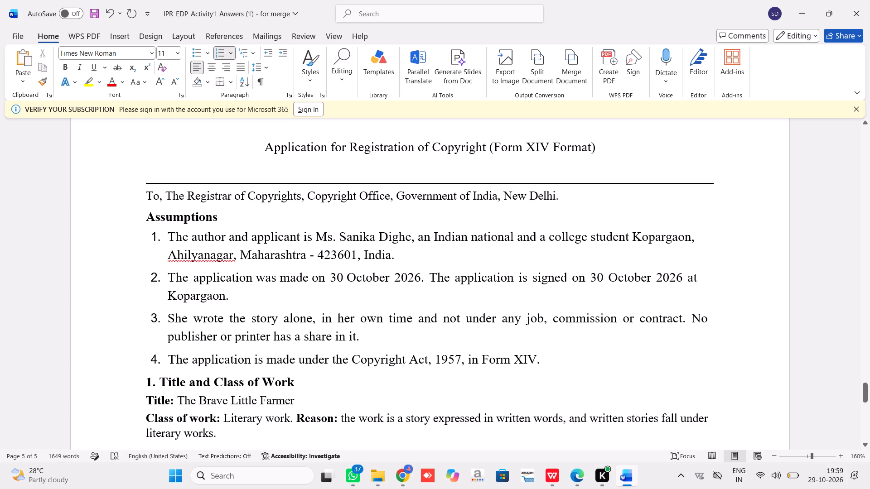
Delete the first sentence of assumption 2 with its full stop, keeping the numbered item for the application signing date.
drag(422, 283, 172, 278)
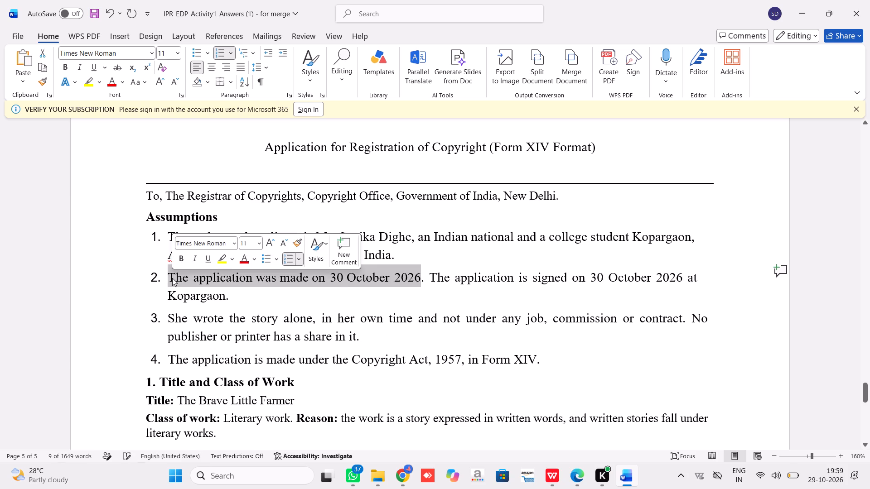
key(BackSpace)
key(Right)
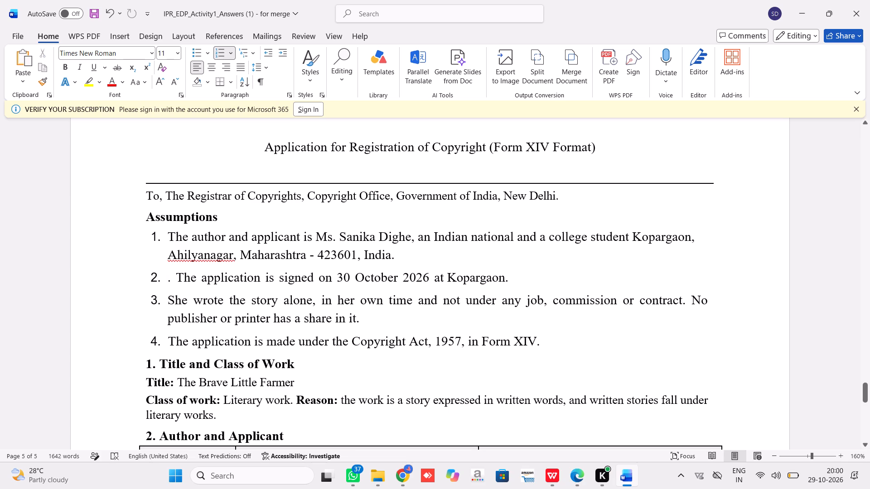
key(BackSpace)
key(BackSpace)
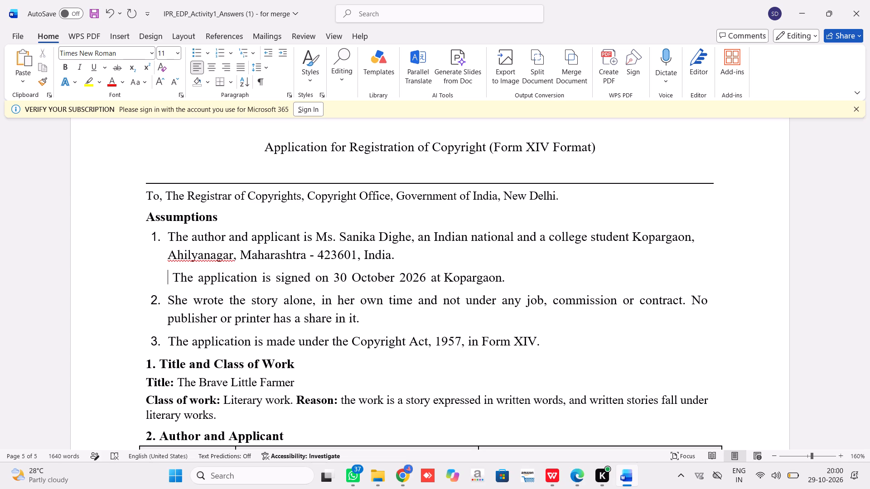
key(ctrl+z)
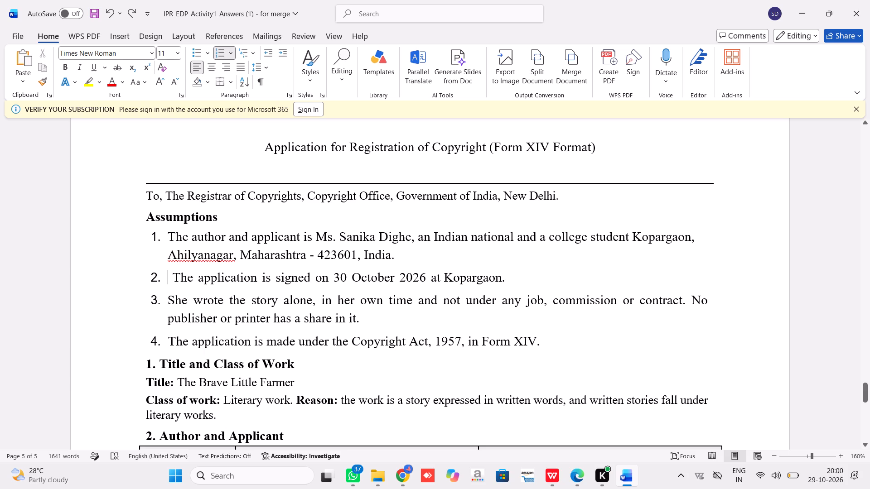
Delete the flat, building and road details from the Author's address in the Author and Applicant table.
scroll(340, 298, down, 1)
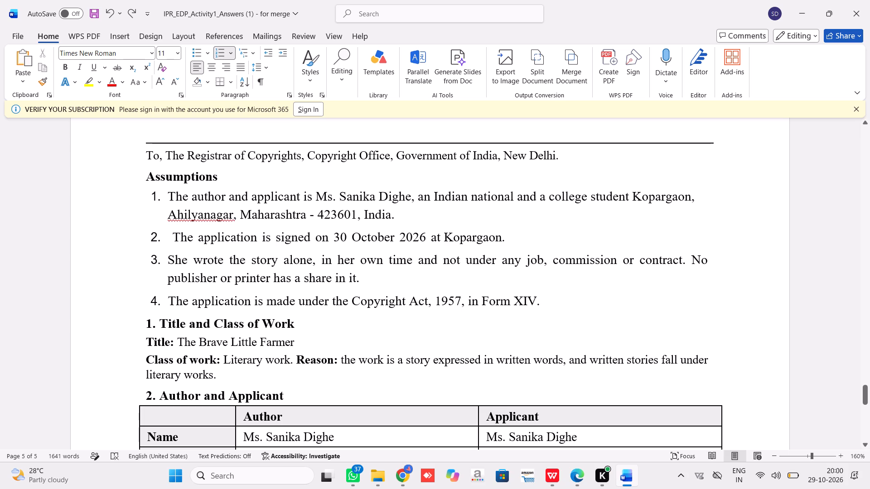
scroll(620, 275, down, 1)
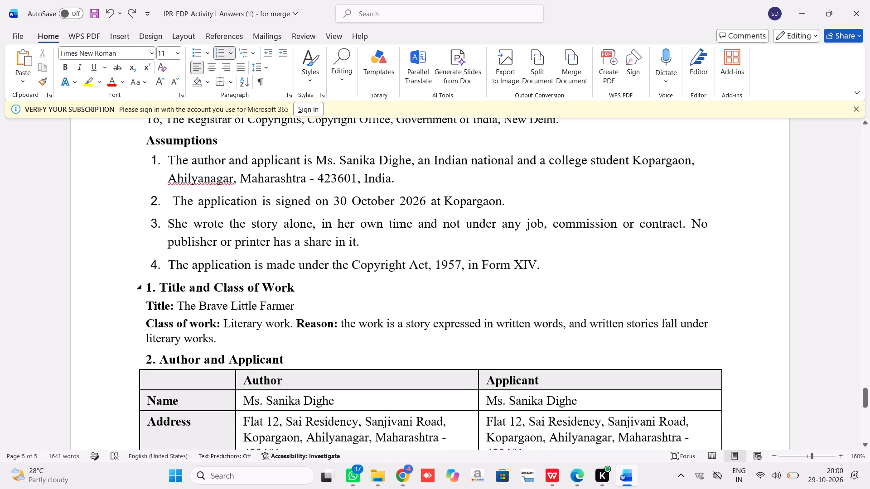
scroll(620, 275, down, 1)
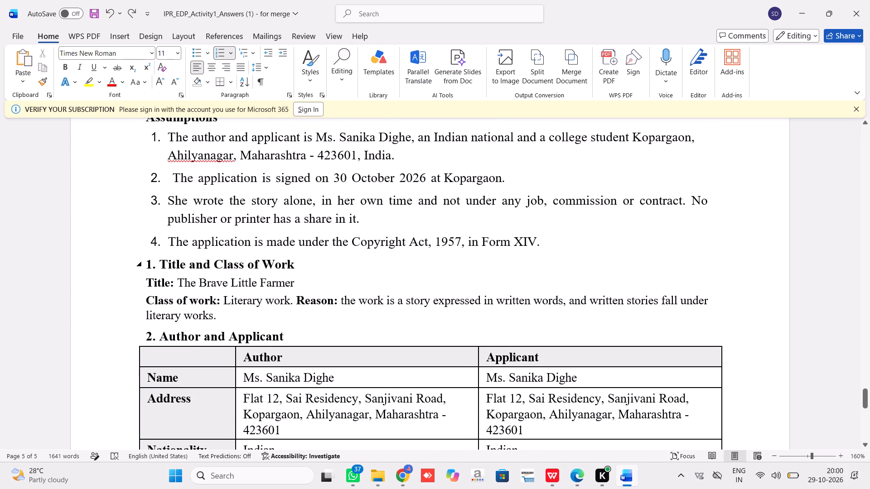
scroll(463, 262, down, 3)
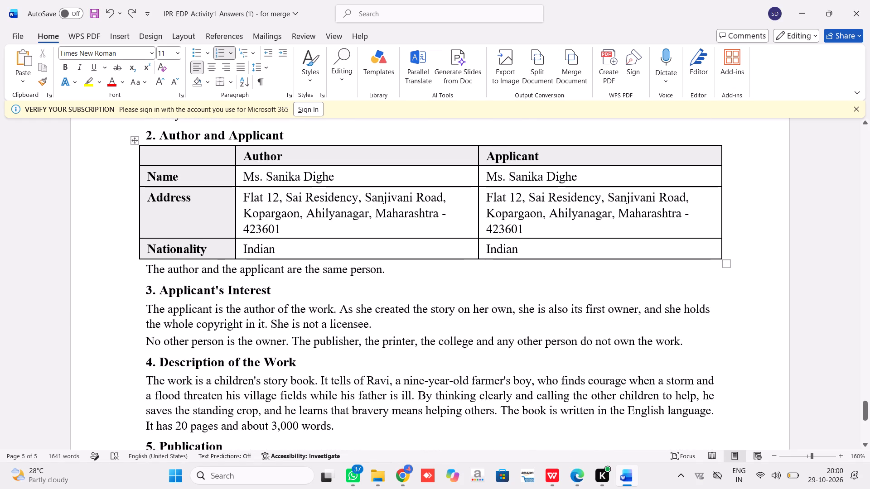
drag(242, 195, 451, 199)
key(BackSpace)
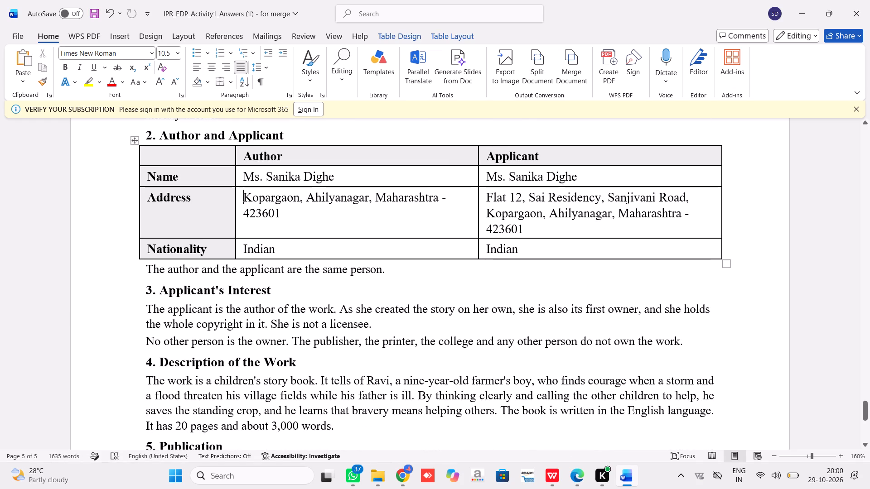
scroll(425, 222, up, 1)
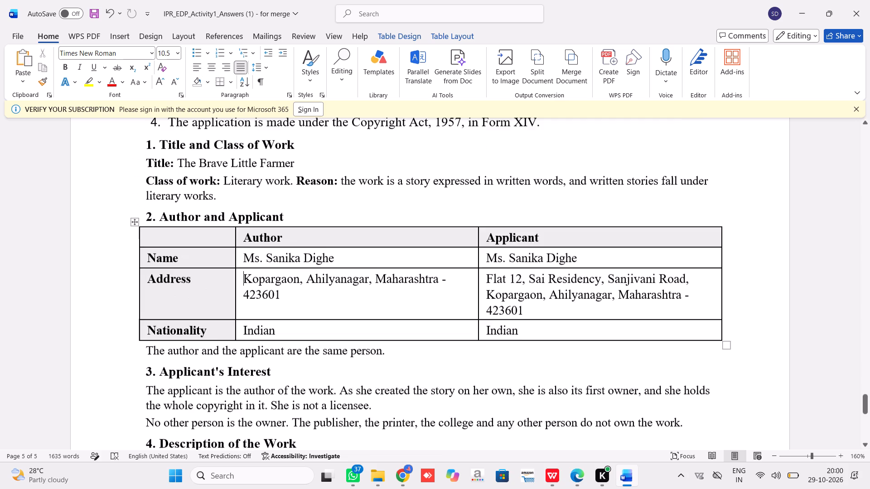
Split the address out of assumption 1 into its own numbered item beginning with "Her address is".
scroll(425, 222, up, 2)
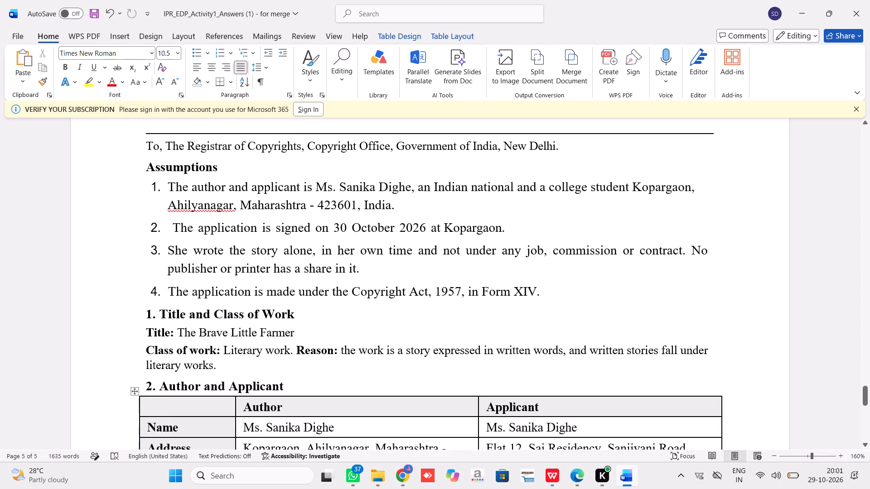
click(631, 189)
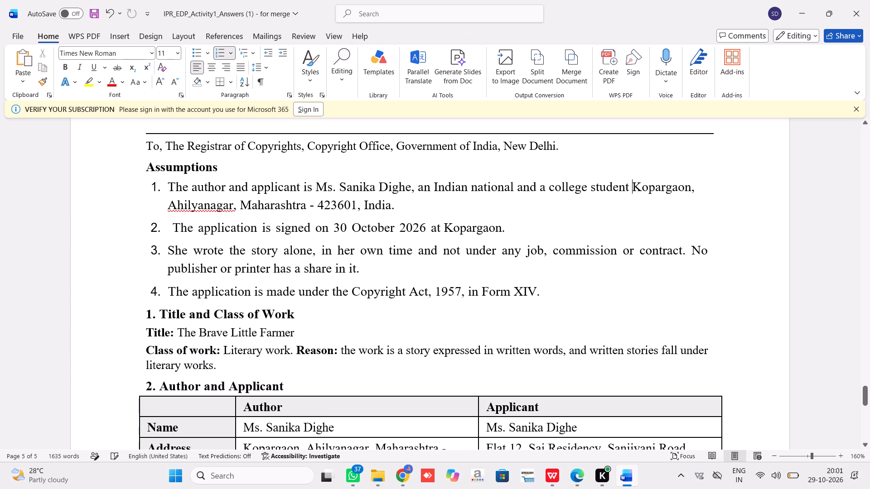
key(Return)
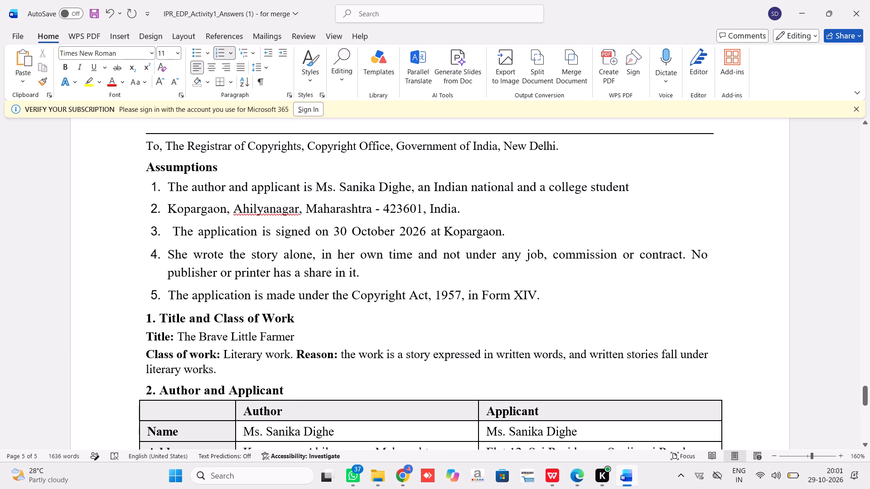
text(er adre)
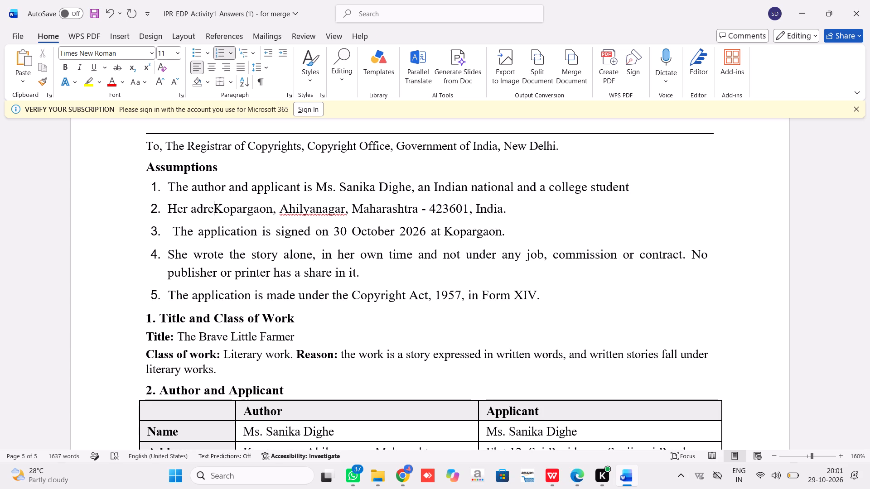
text(ss)
key(space)
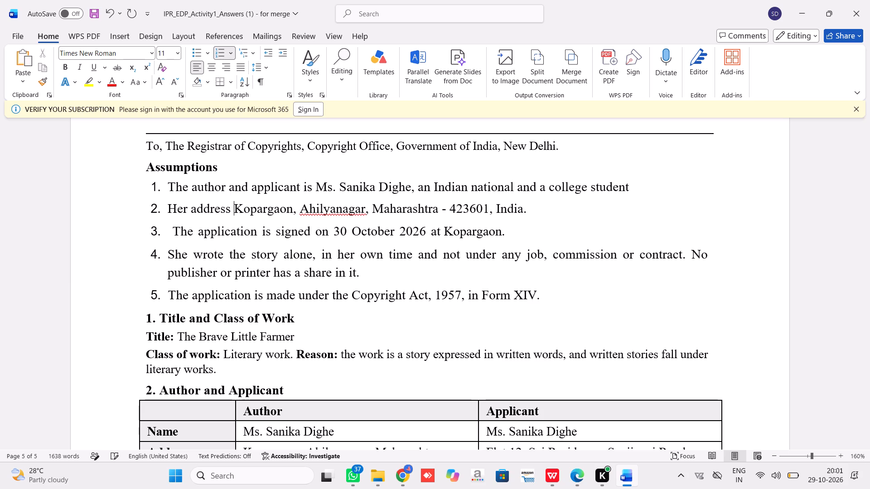
text(is)
key(space)
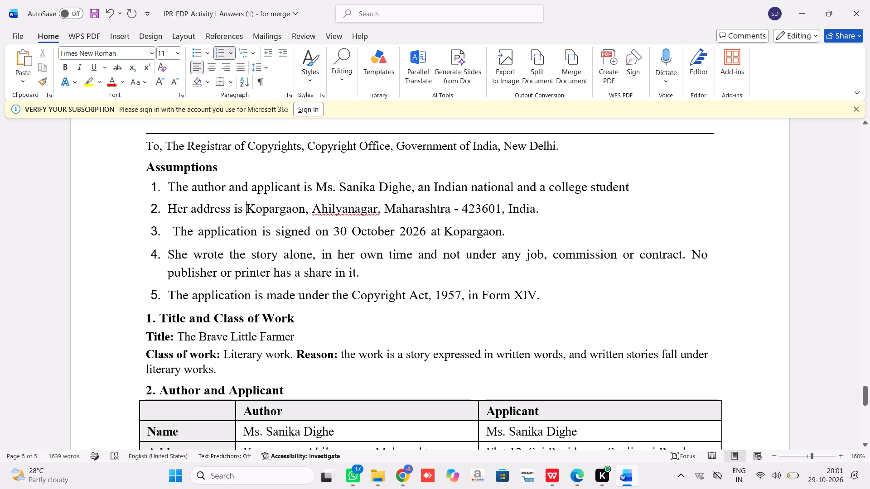
End assumption 1 with a full stop directly after "college student".
click(636, 189)
key(BackSpace)
key(comma)
key(BackSpace)
key(period)
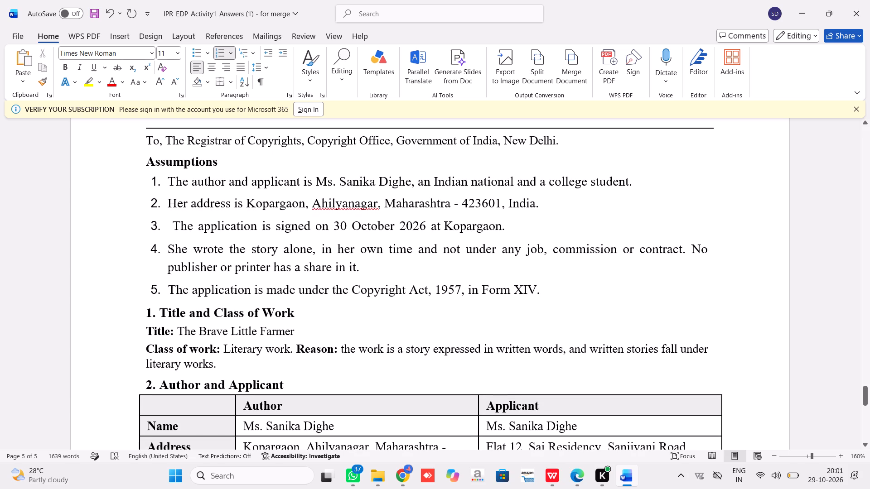
Delete the numbered assumption about writing the story alone with no publisher or printer share, keeping the Form XIV assumption numbered.
drag(364, 266, 138, 251)
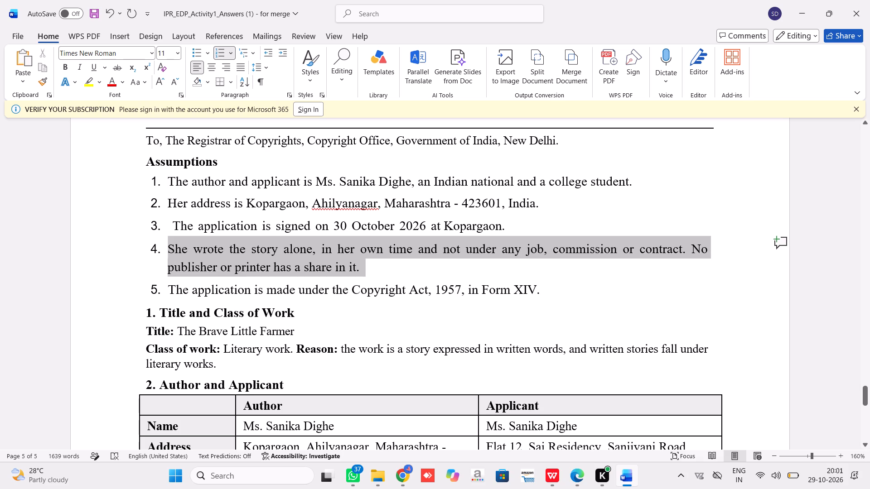
drag(138, 251, 138, 250)
key(BackSpace)
key(BackSpace)
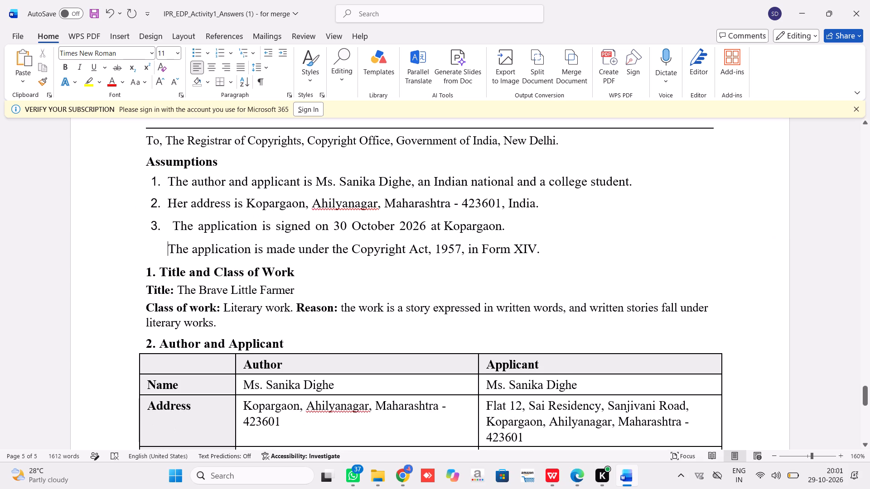
key(ctrl+z)
Delete the flat, building and road details from the Applicant's address in the Author and Applicant table.
scroll(347, 299, down, 1)
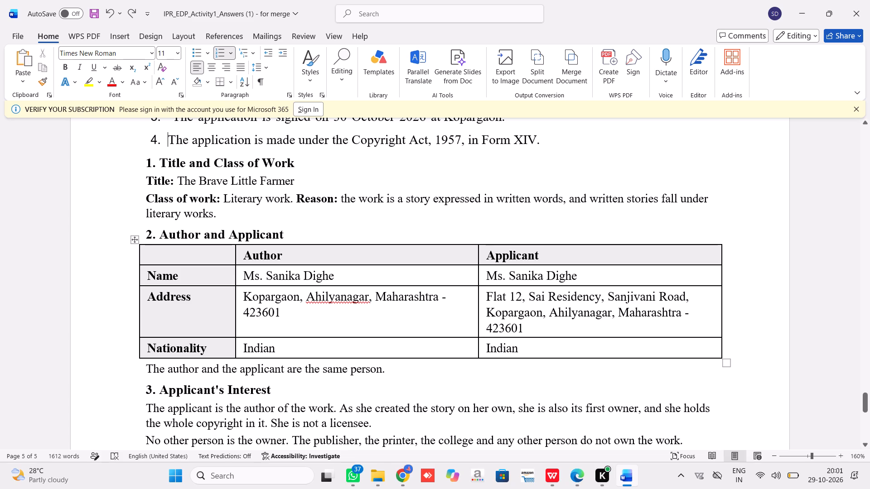
drag(688, 296, 488, 299)
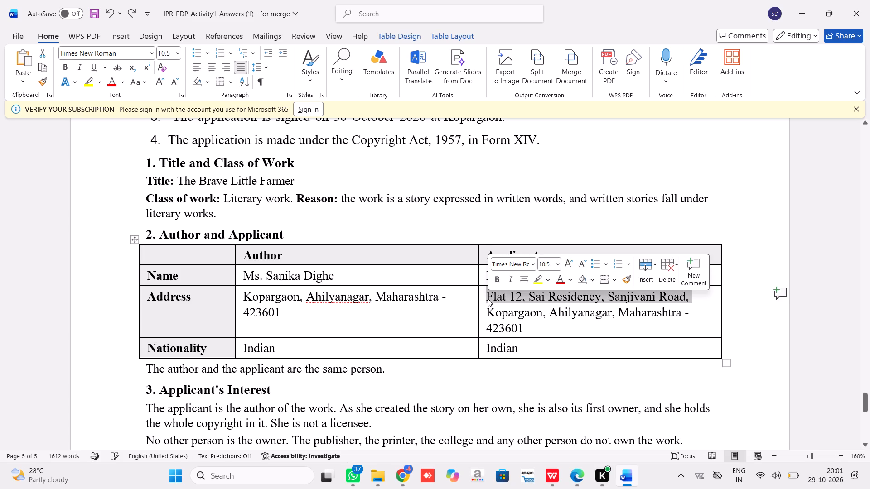
key(BackSpace)
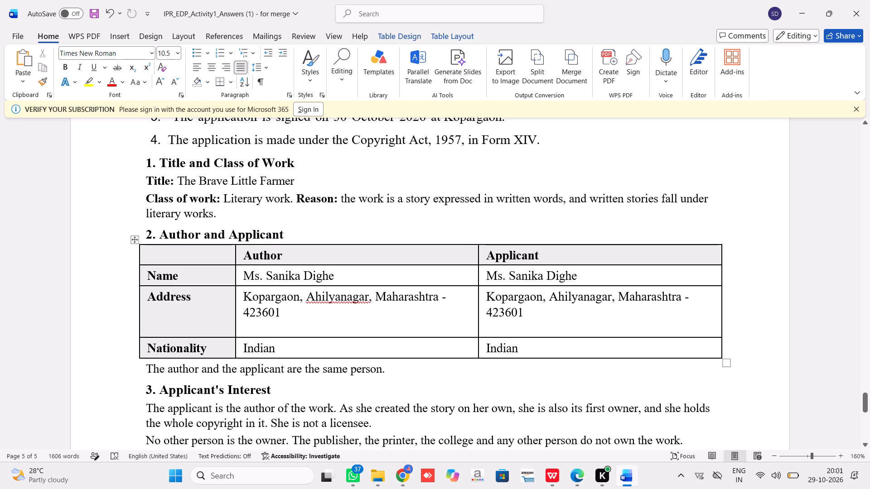
Delete the paragraph beginning "No other person is the owner" from section 3, Applicant's Interest.
scroll(528, 313, down, 3)
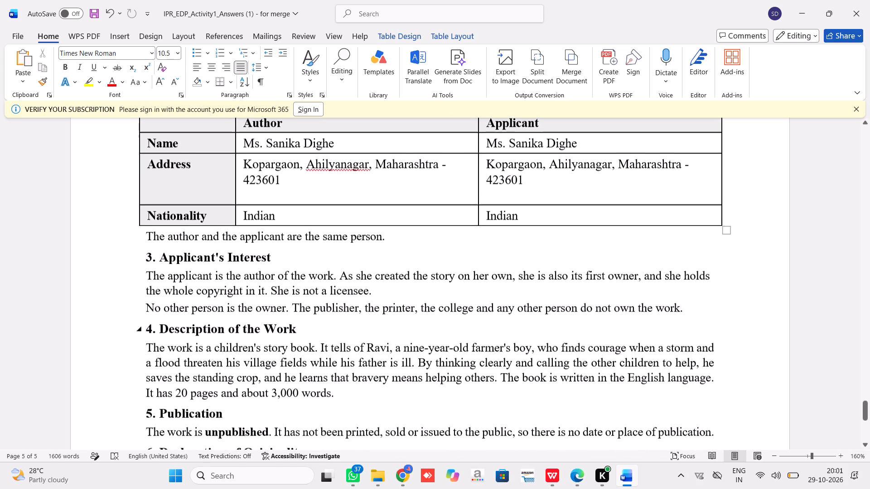
scroll(528, 313, down, 1)
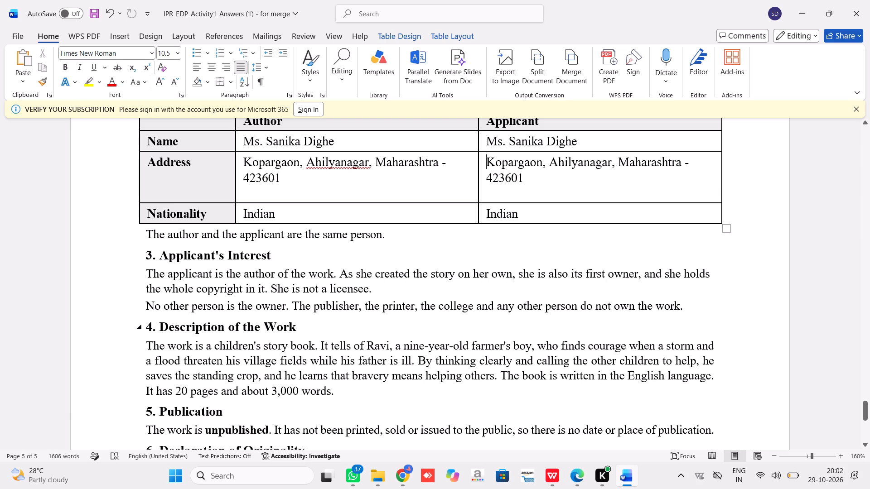
click(693, 306)
drag(693, 306, 321, 311)
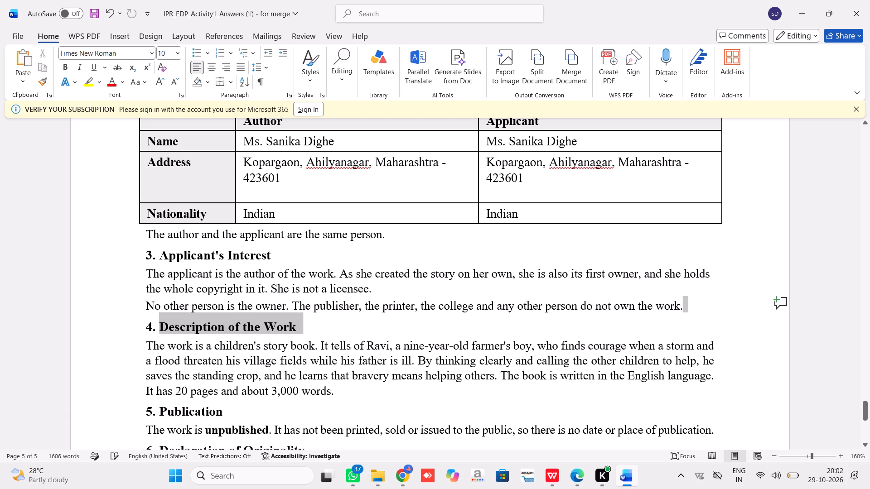
drag(321, 311, 148, 305)
key(BackSpace)
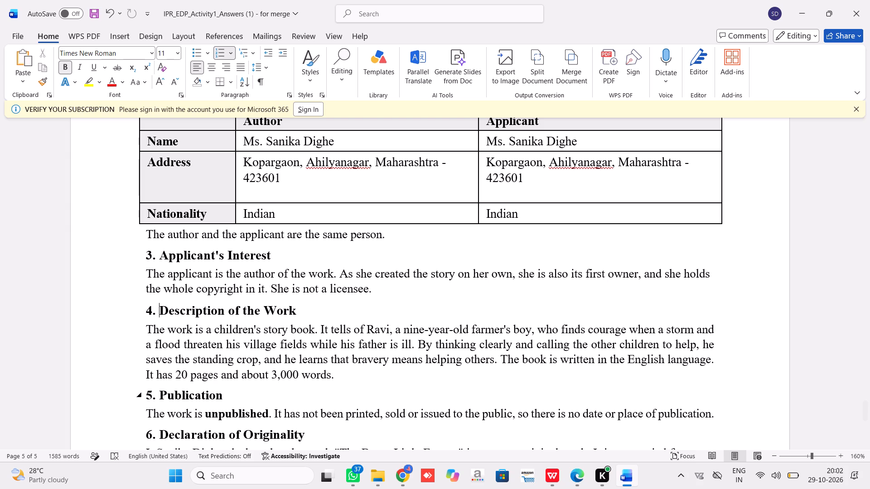
Switch to the assignment PDF in Edge and read the marks table, the topics and the Q2 copyright answer requirements.
scroll(304, 389, down, 1)
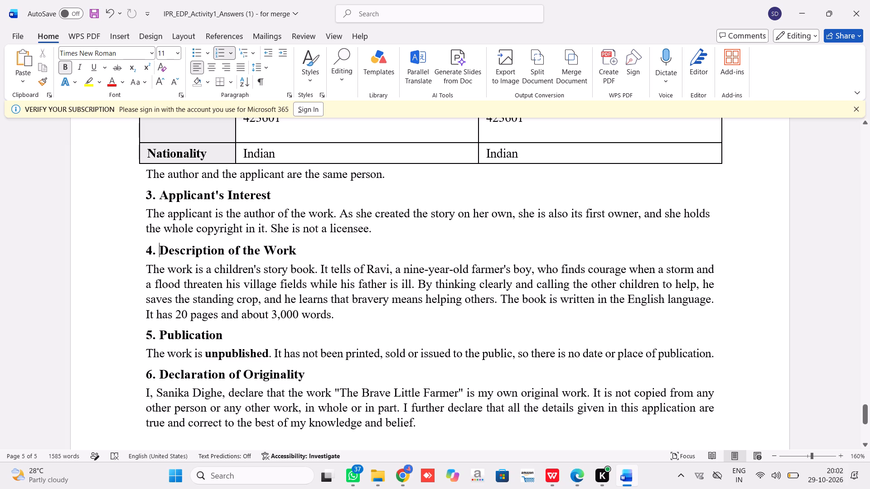
click(574, 427)
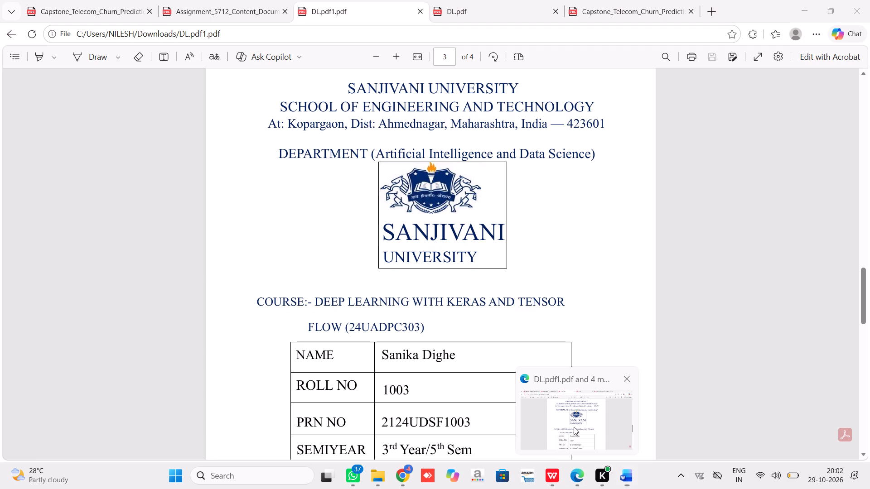
click(241, 0)
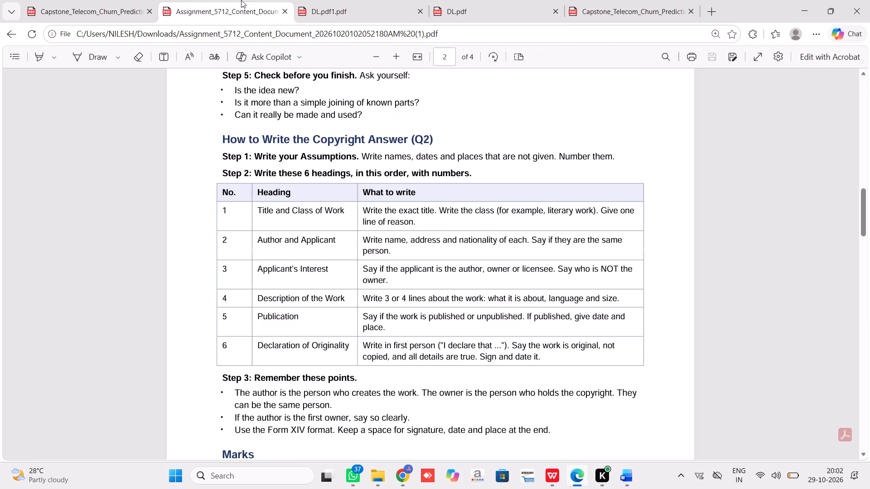
scroll(327, 216, down, 6)
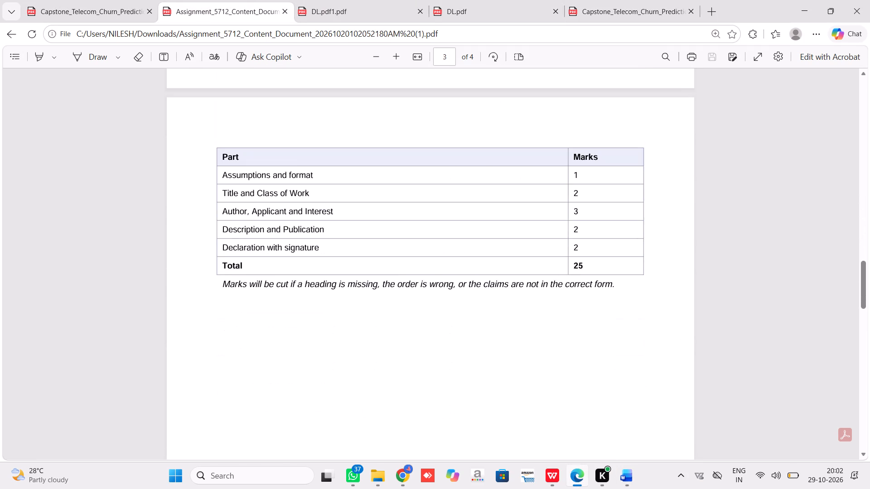
scroll(327, 216, down, 6)
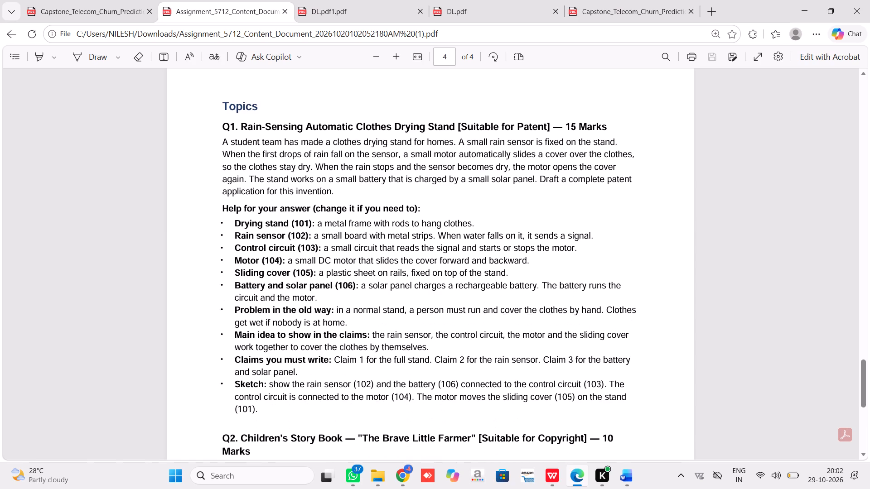
scroll(327, 216, down, 1)
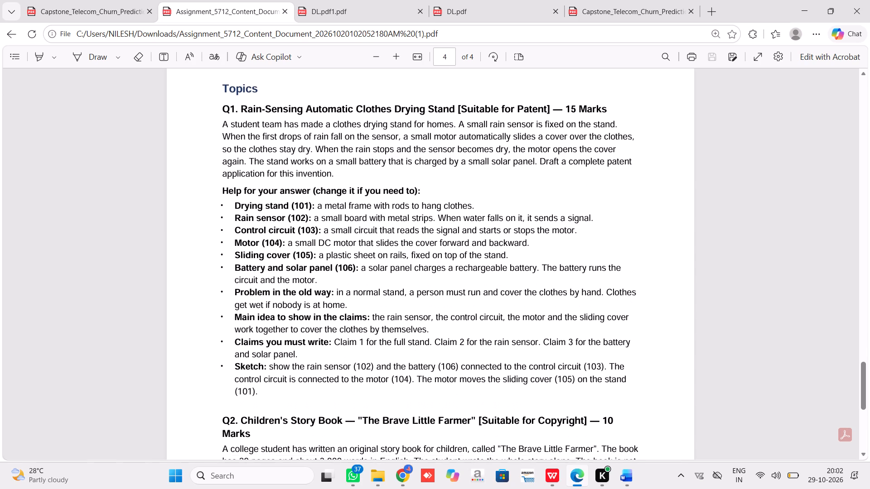
scroll(327, 216, down, 2)
scroll(327, 216, up, 1)
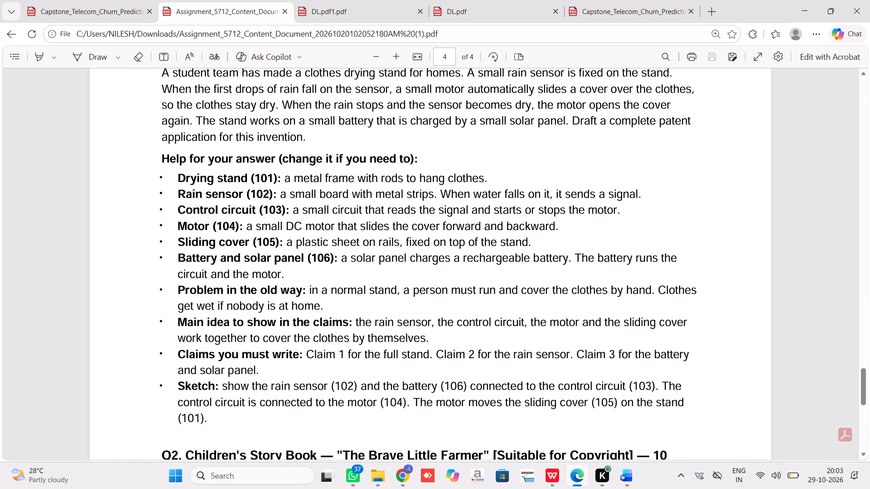
scroll(327, 216, up, 1)
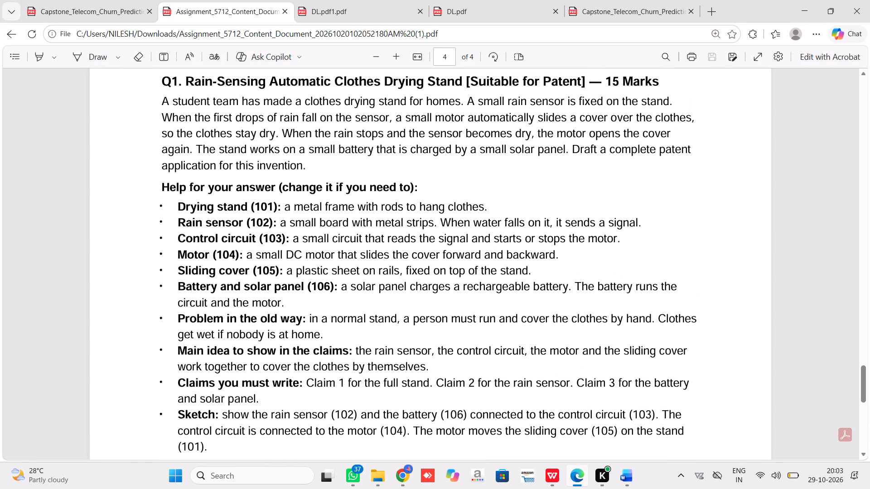
scroll(327, 216, up, 1)
scroll(327, 216, down, 1)
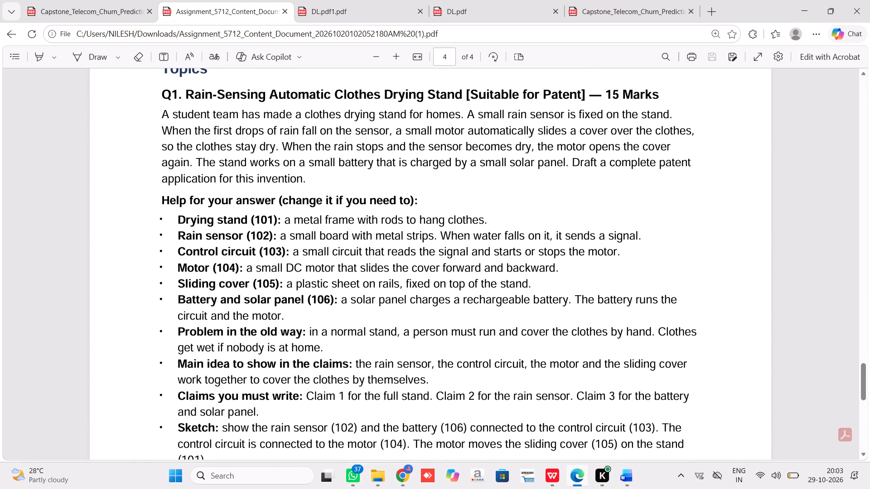
scroll(327, 216, down, 1)
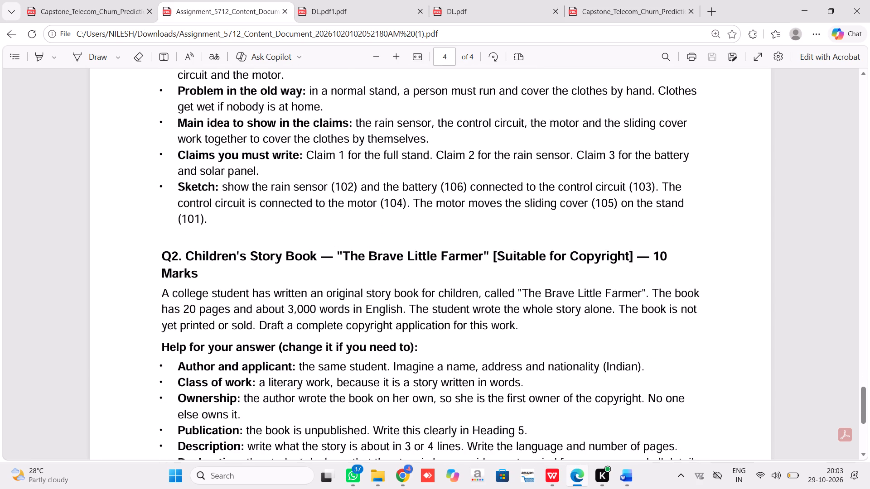
scroll(327, 216, down, 2)
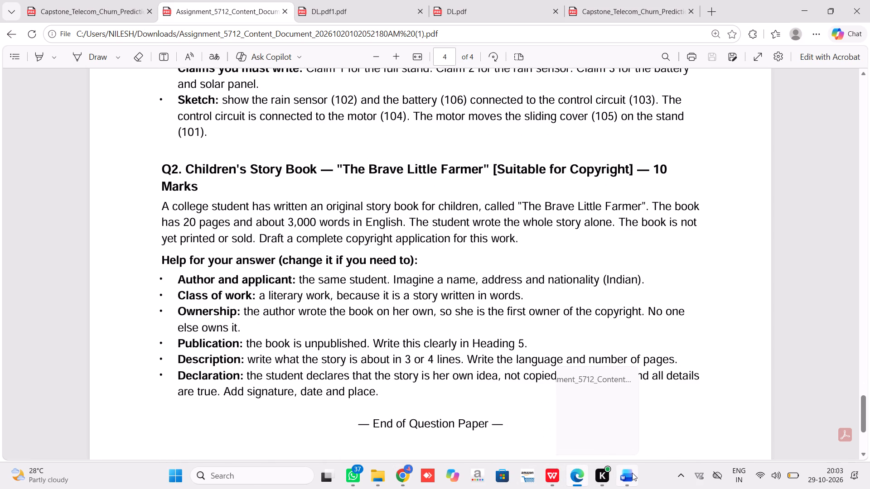
Return to the Word answers and review sections 3 to 6 and the signature block against the Q2 requirements.
click(620, 422)
drag(620, 422, 437, 341)
scroll(437, 341, down, 1)
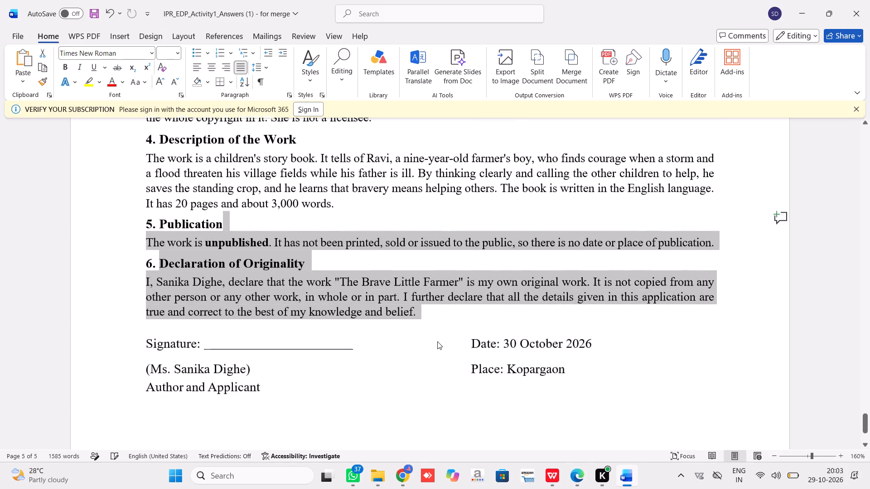
scroll(437, 341, down, 1)
click(364, 390)
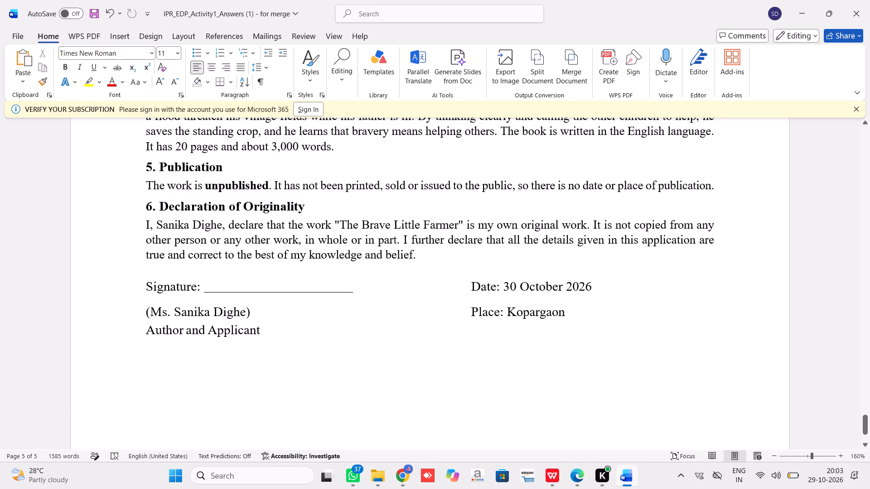
scroll(567, 310, up, 2)
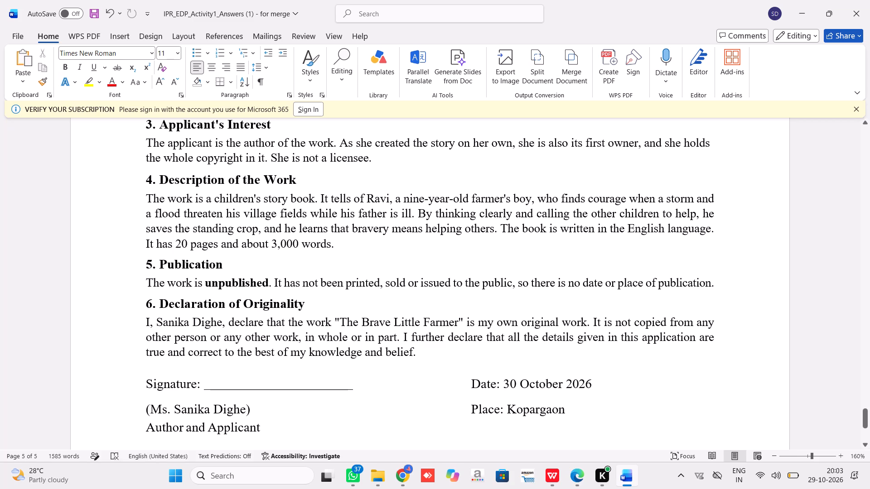
Return to the blank area above the cover page title, and open DL.pdf1 in Edge at the page with the university logo.
click(246, 381)
scroll(246, 381, up, 3)
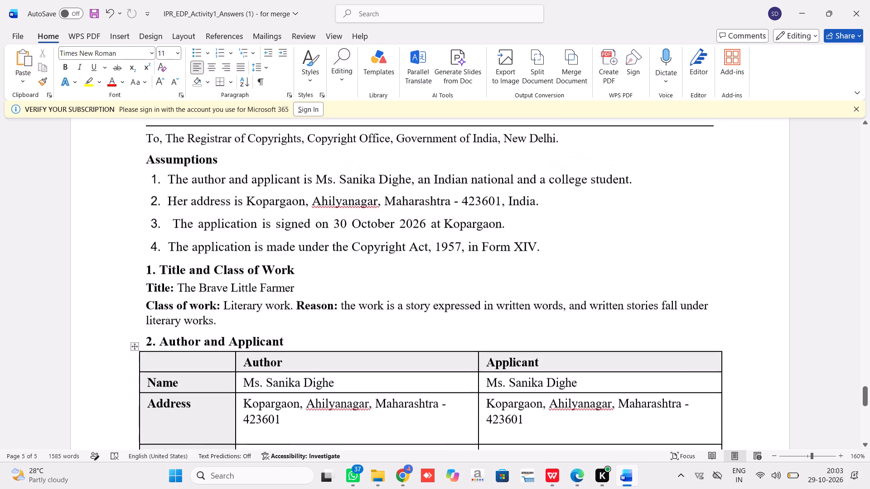
scroll(246, 381, up, 7)
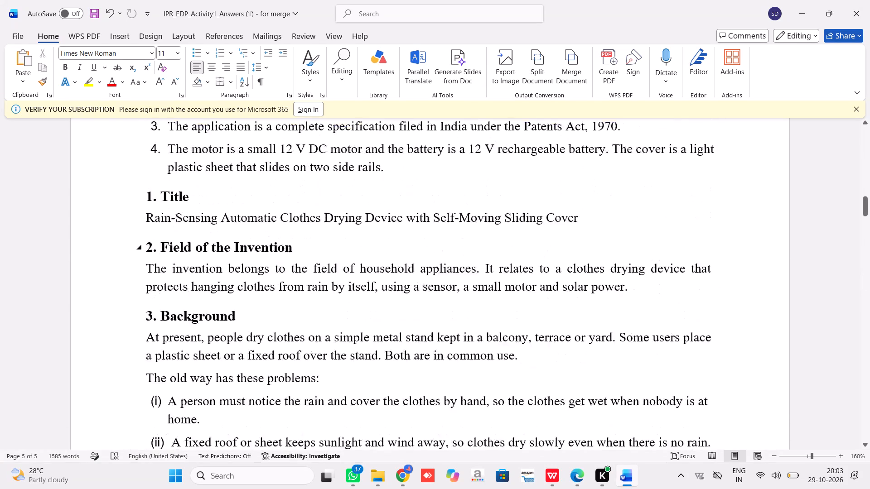
scroll(246, 381, up, 2)
click(309, 336)
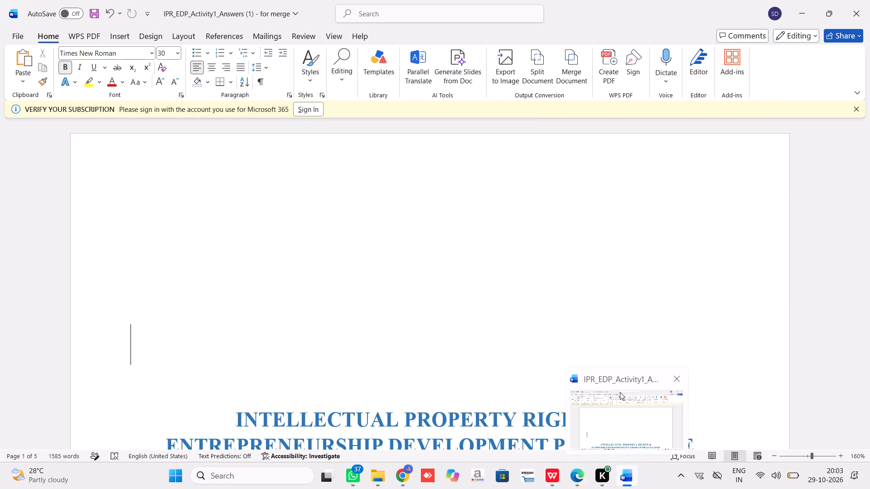
click(620, 392)
click(614, 412)
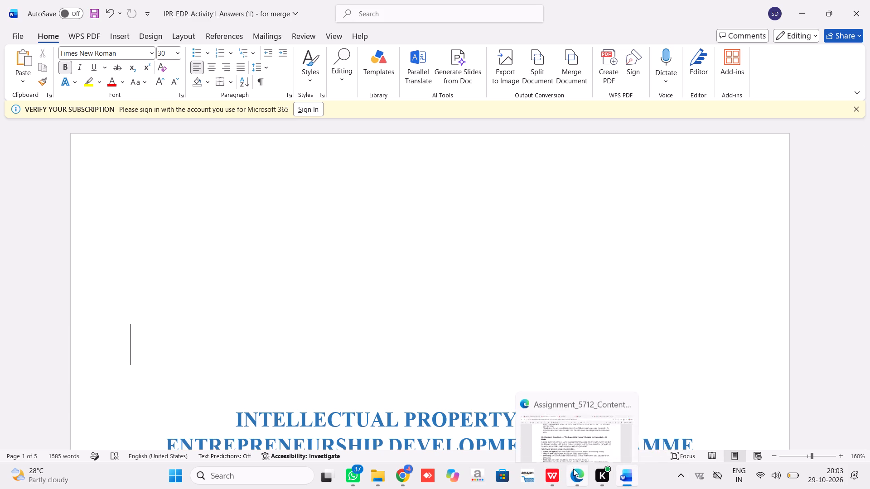
click(573, 445)
scroll(461, 300, up, 9)
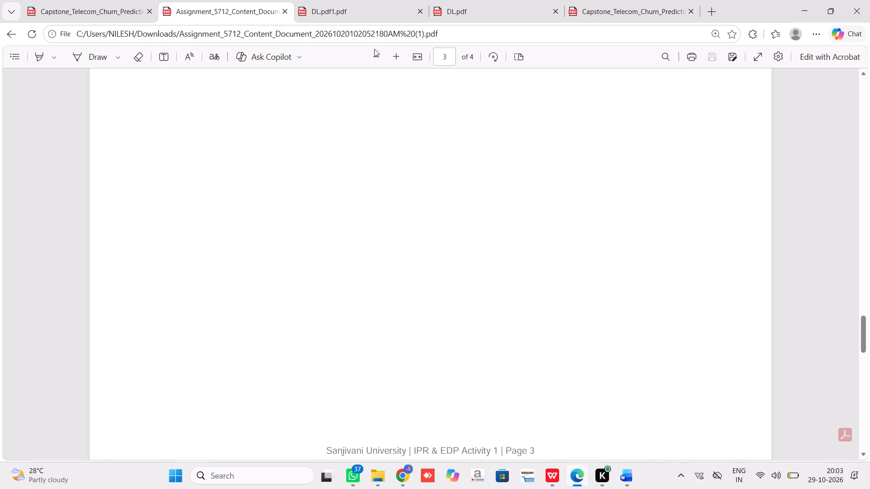
click(321, 0)
click(442, 221)
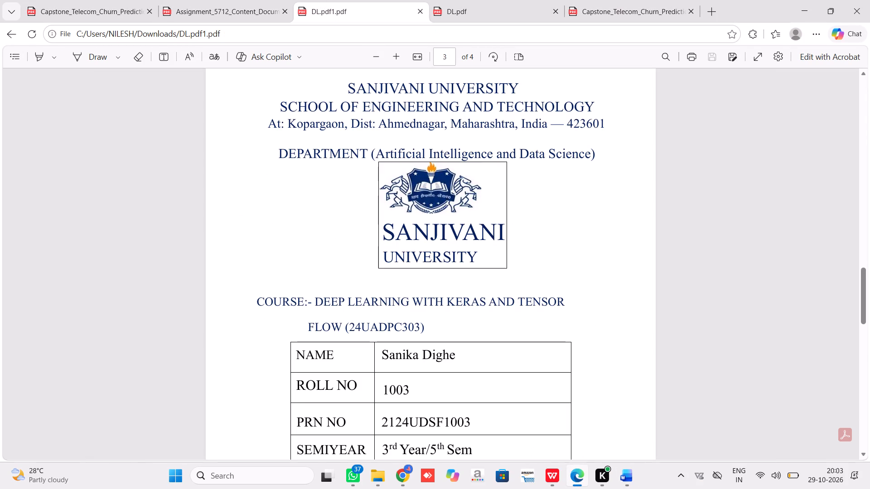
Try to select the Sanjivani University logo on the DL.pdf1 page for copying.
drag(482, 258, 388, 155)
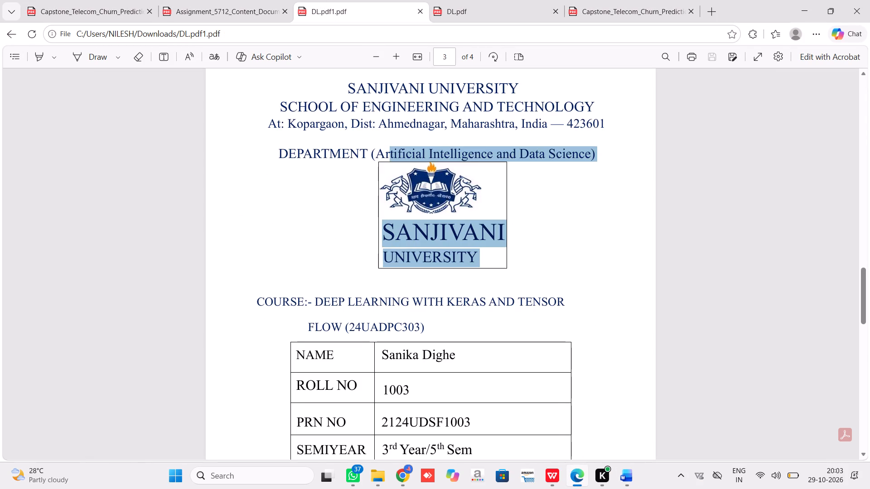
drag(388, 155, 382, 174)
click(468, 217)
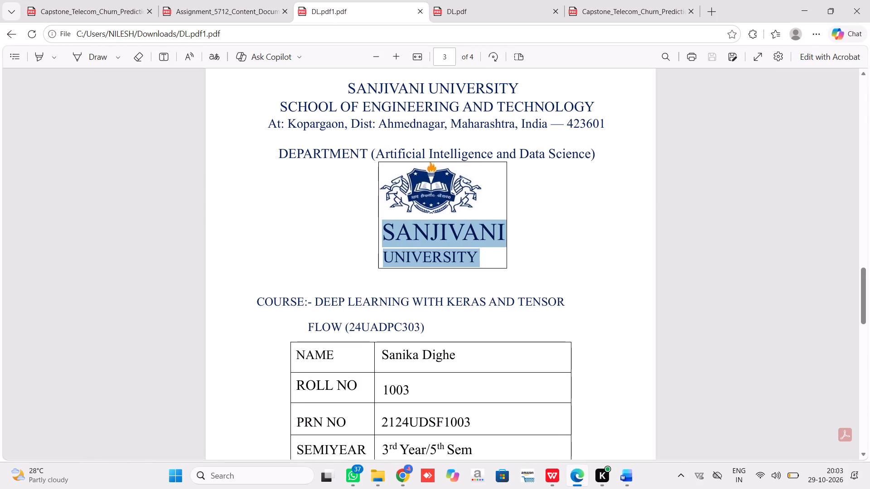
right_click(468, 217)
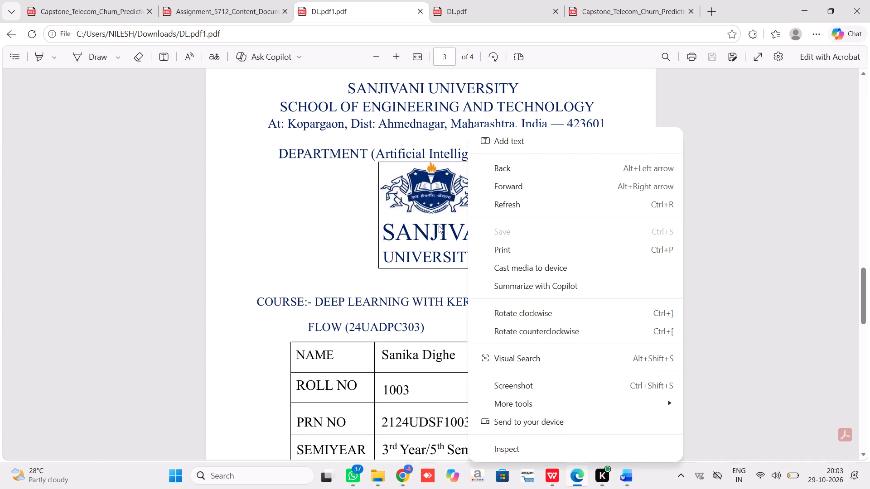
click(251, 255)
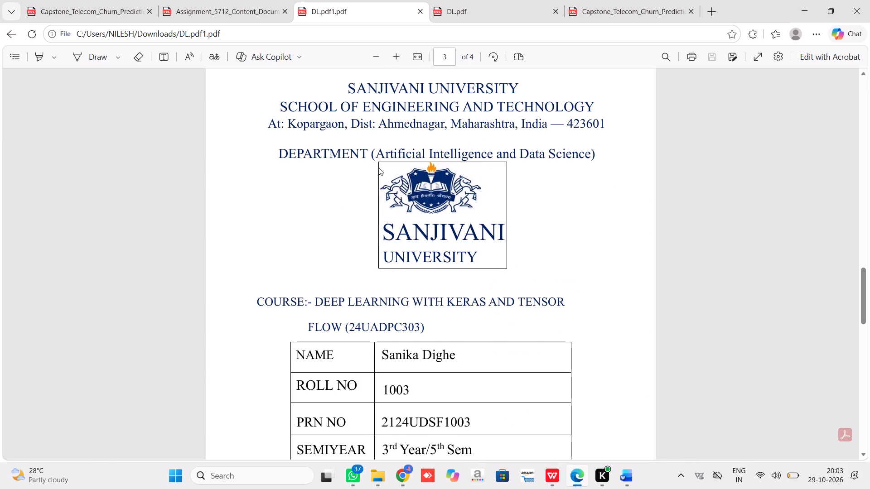
Capture a rectangular screen snip of the Sanjivani University logo inside its border and copy it.
key(Print)
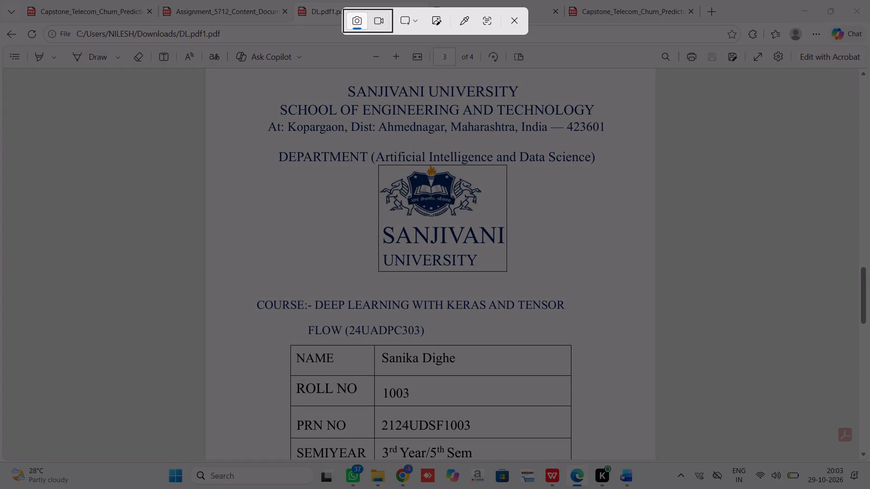
drag(381, 167, 496, 259)
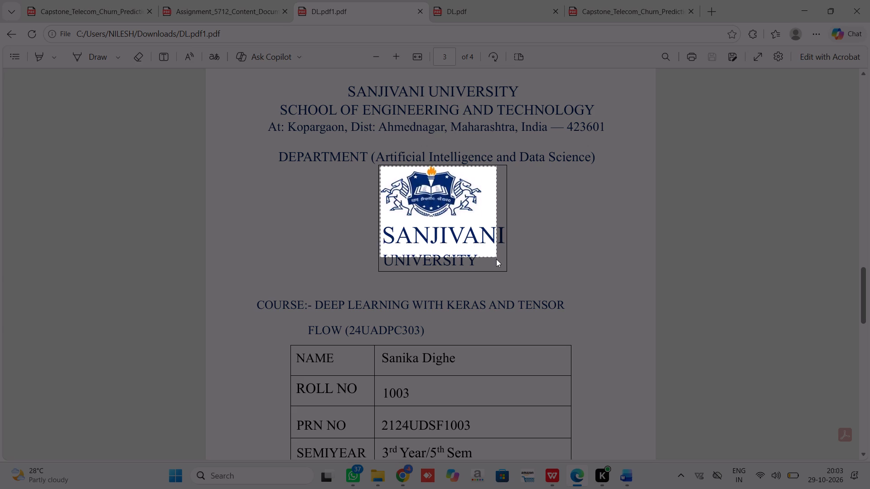
drag(496, 259, 507, 266)
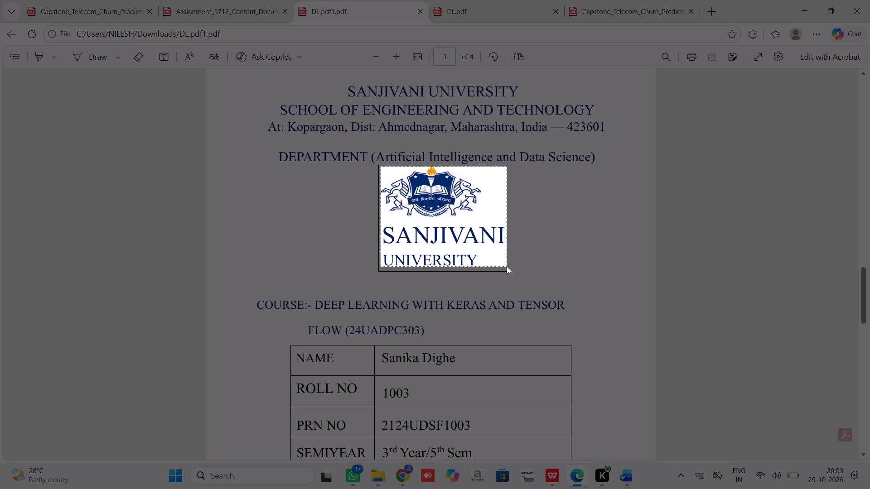
drag(507, 266, 505, 268)
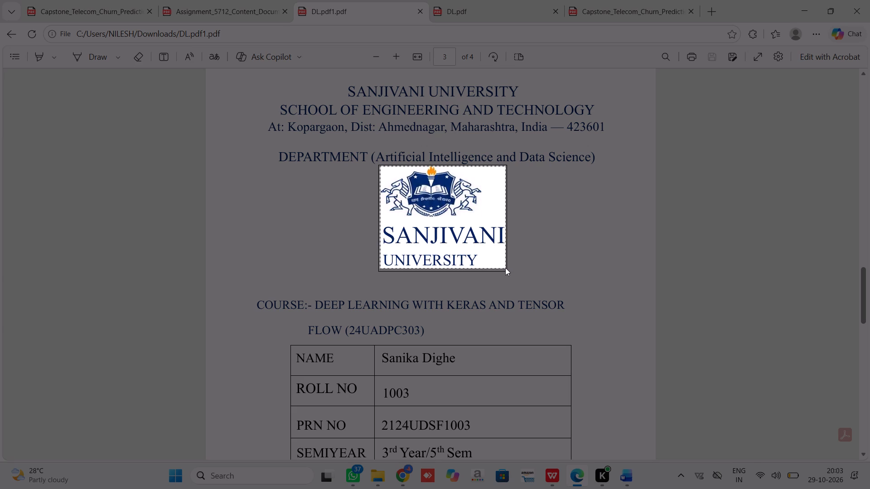
drag(505, 268, 505, 267)
key(ctrl+c)
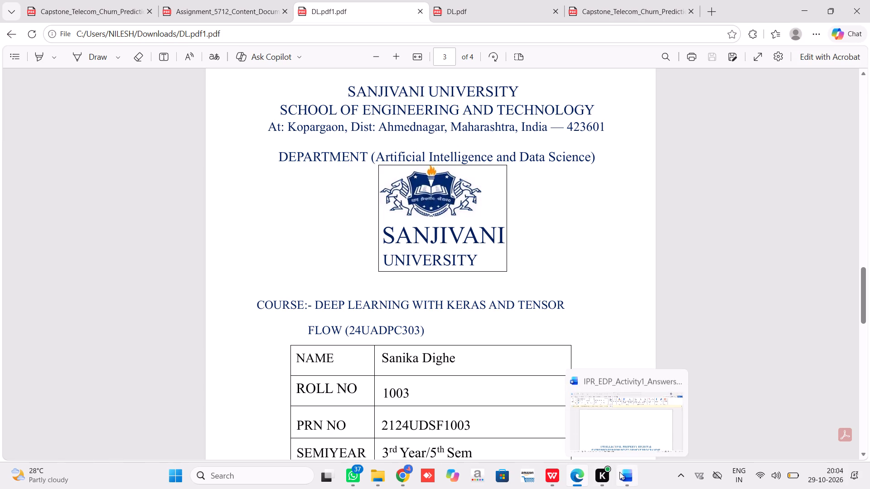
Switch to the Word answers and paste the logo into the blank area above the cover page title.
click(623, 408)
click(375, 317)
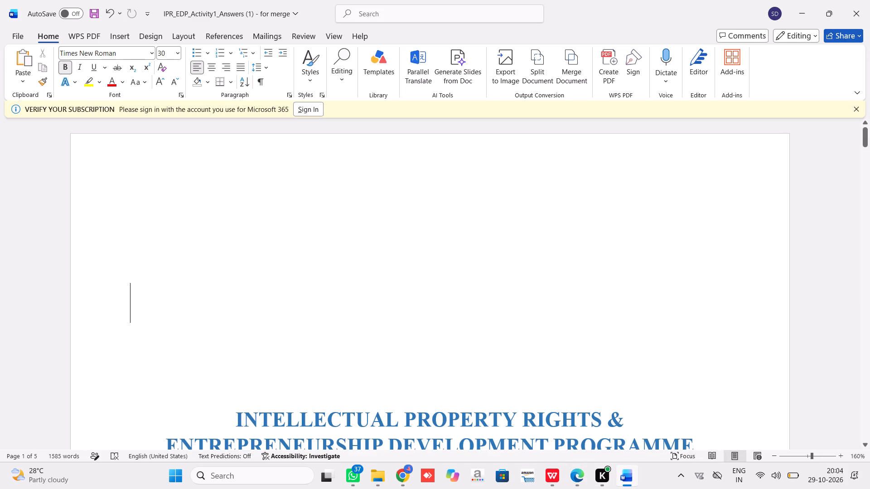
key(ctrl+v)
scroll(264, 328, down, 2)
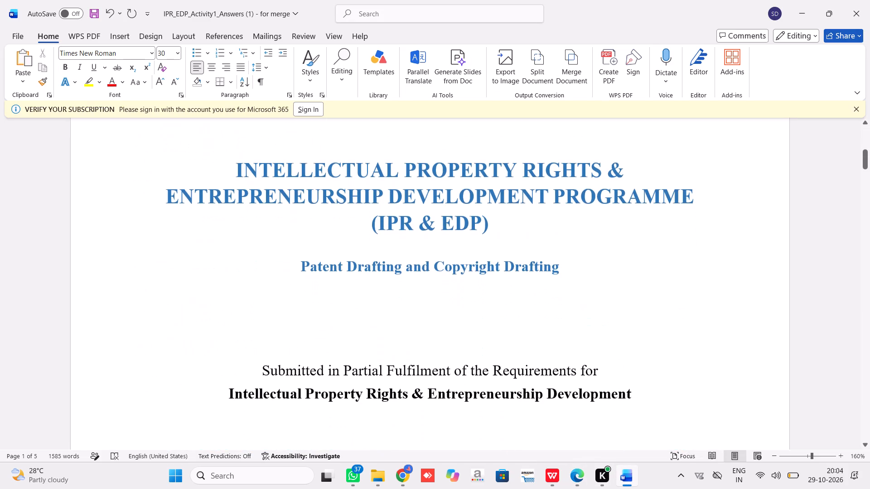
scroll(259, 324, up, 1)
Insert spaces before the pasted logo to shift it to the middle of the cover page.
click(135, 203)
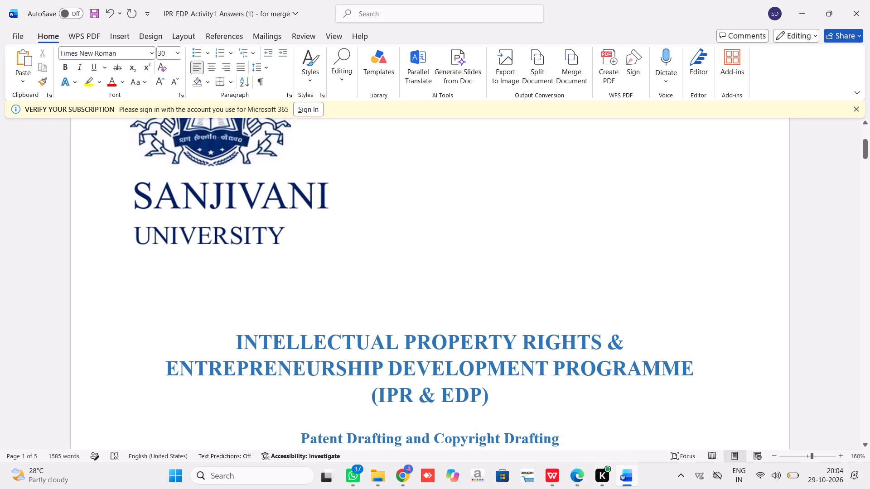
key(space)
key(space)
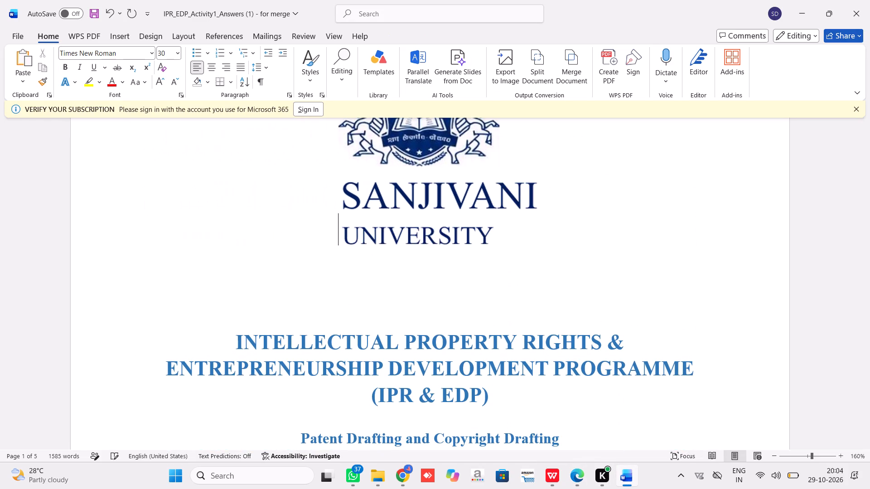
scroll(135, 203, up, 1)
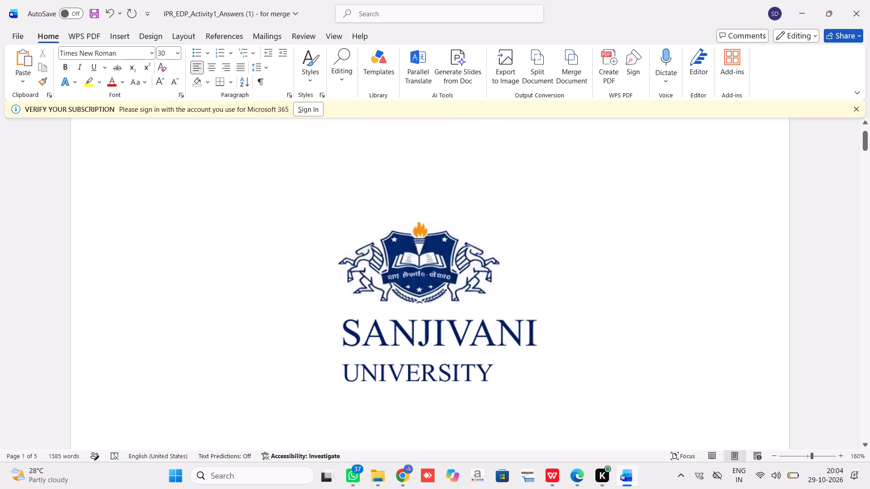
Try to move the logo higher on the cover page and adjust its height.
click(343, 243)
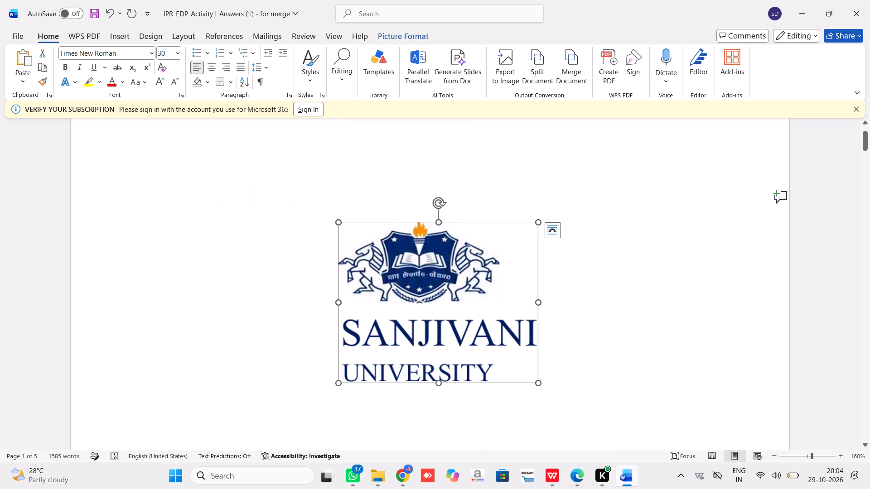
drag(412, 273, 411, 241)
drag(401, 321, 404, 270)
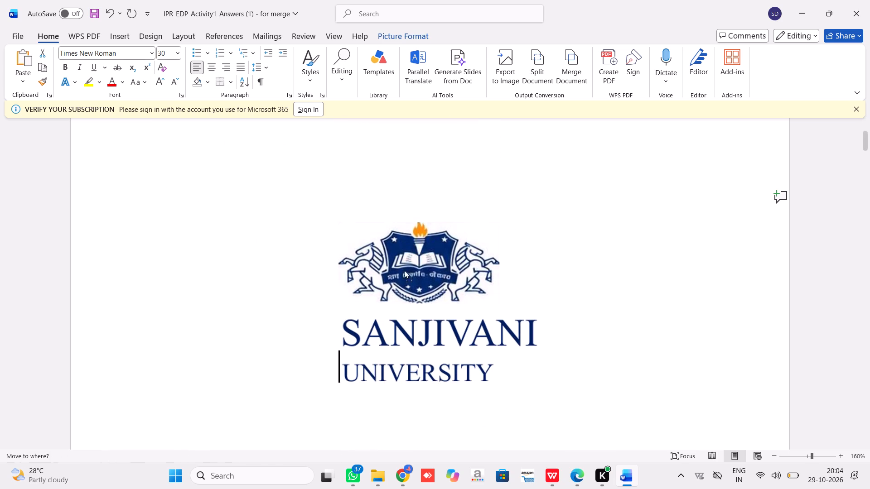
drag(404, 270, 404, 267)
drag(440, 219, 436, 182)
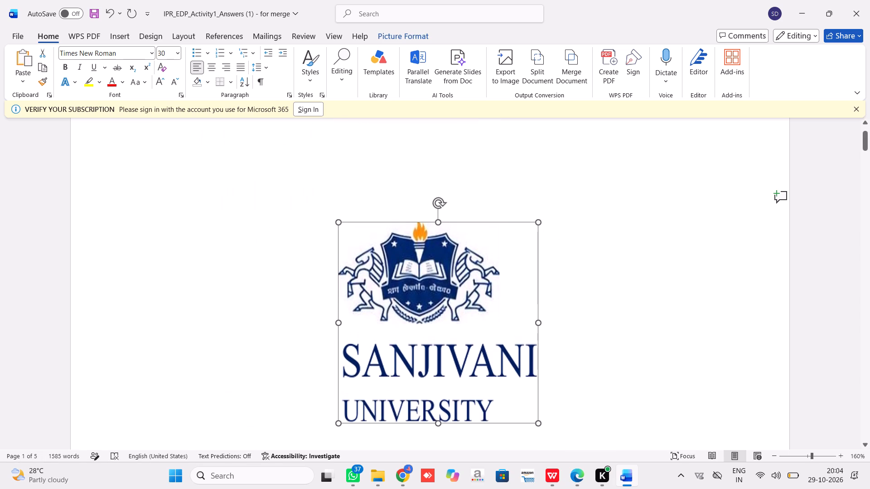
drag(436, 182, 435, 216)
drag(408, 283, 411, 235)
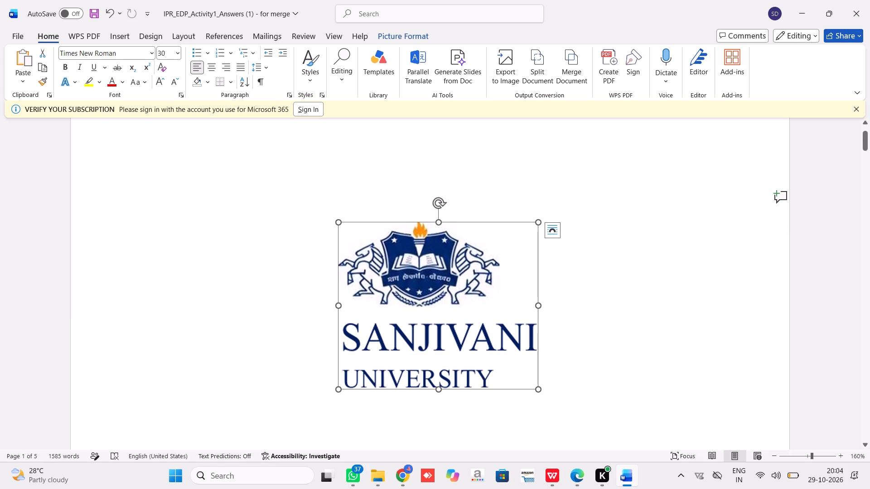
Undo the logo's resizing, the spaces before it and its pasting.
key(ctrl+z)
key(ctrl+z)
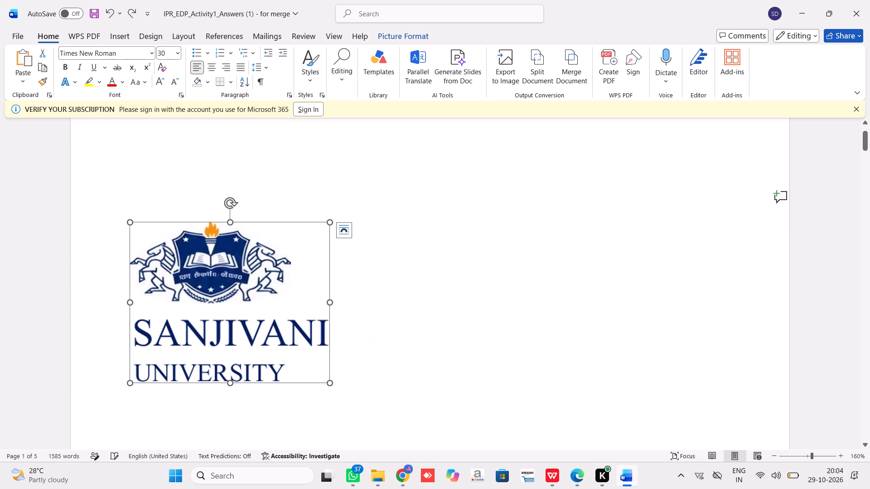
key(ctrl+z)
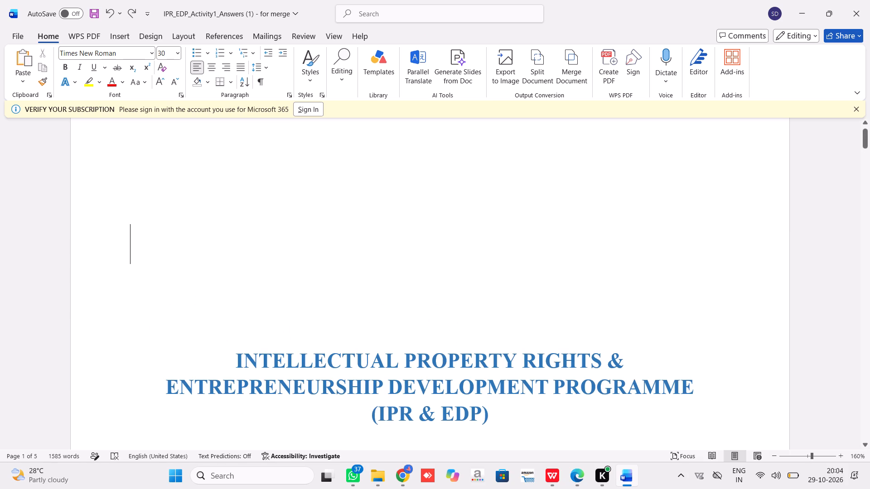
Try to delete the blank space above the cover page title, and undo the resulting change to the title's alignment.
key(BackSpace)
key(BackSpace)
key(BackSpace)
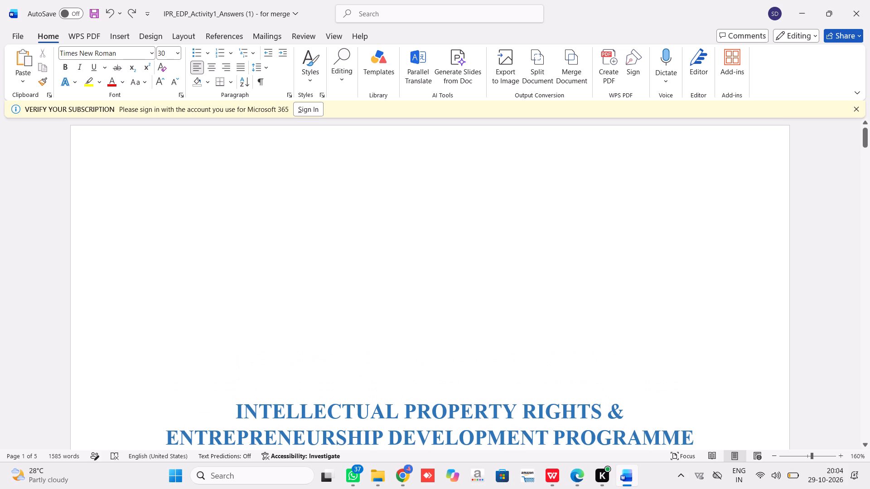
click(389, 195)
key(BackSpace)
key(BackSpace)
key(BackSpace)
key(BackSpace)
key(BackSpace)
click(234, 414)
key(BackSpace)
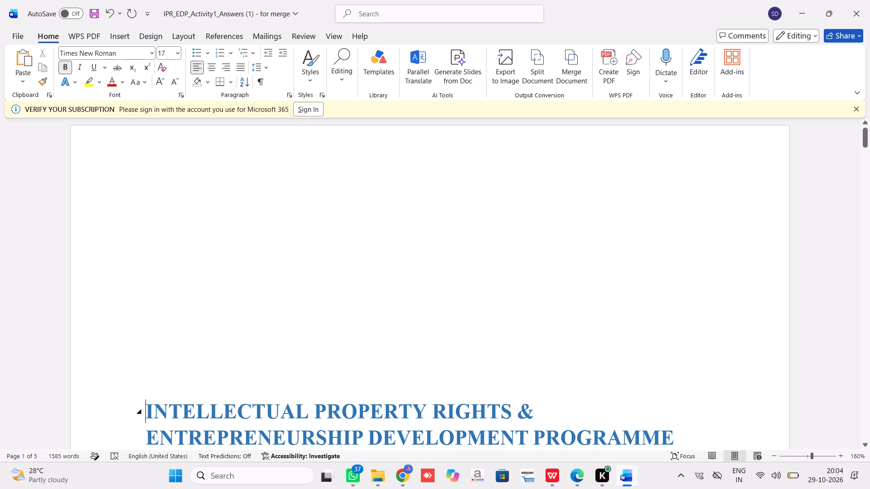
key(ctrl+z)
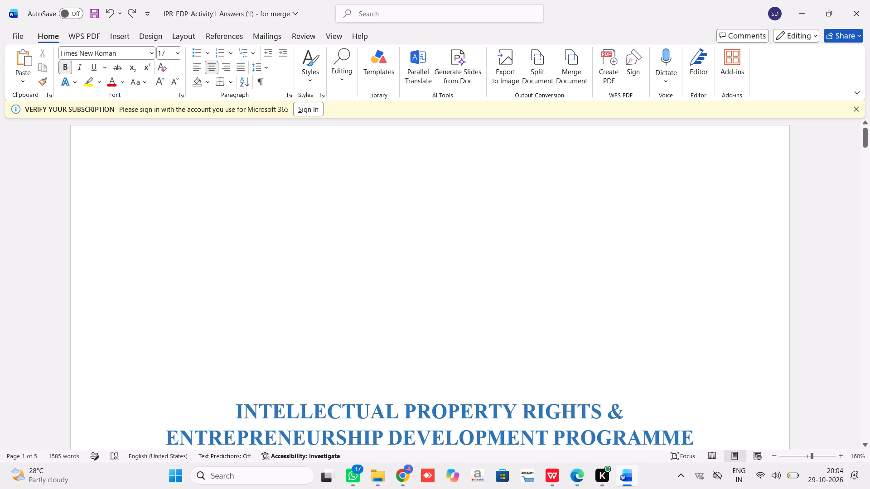
Paste the Sanjivani University logo into the blank line above the cover page title.
click(351, 189)
key(ctrl+v)
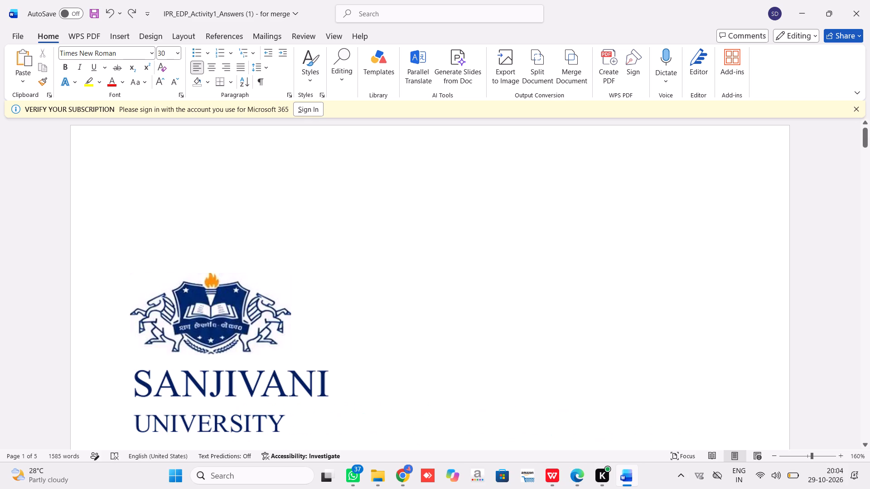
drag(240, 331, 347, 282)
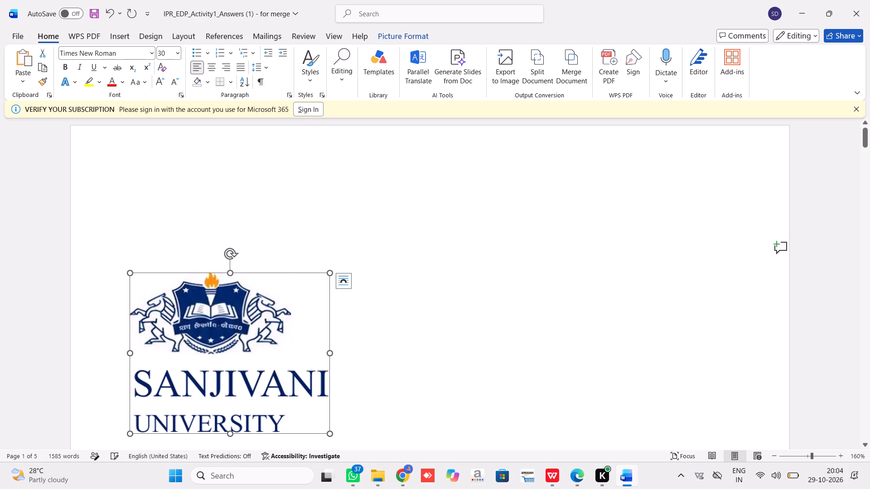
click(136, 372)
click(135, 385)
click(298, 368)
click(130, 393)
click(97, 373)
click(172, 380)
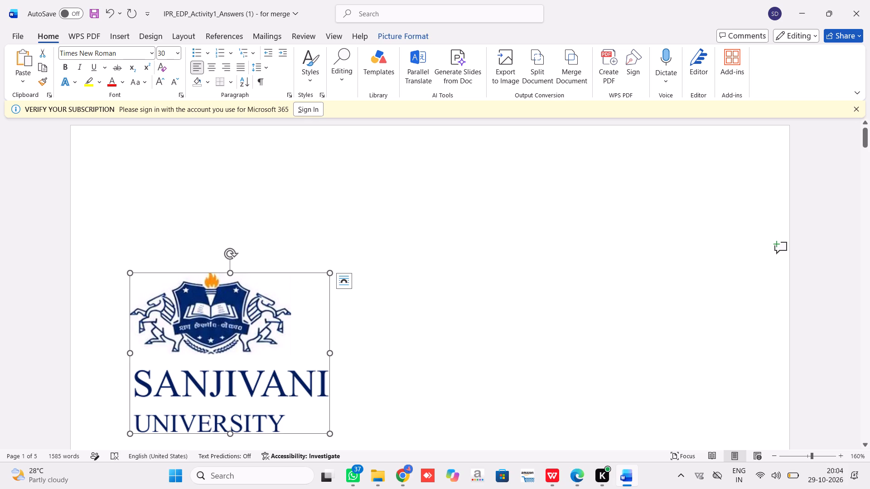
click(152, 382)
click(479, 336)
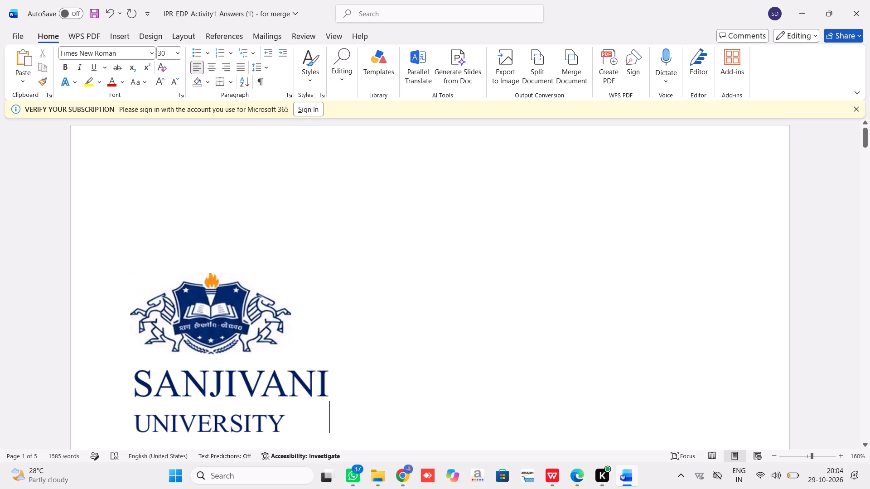
Enlarge the Sanjivani University logo on the cover page to about 4.93 cm high by 6.13 cm wide.
click(164, 379)
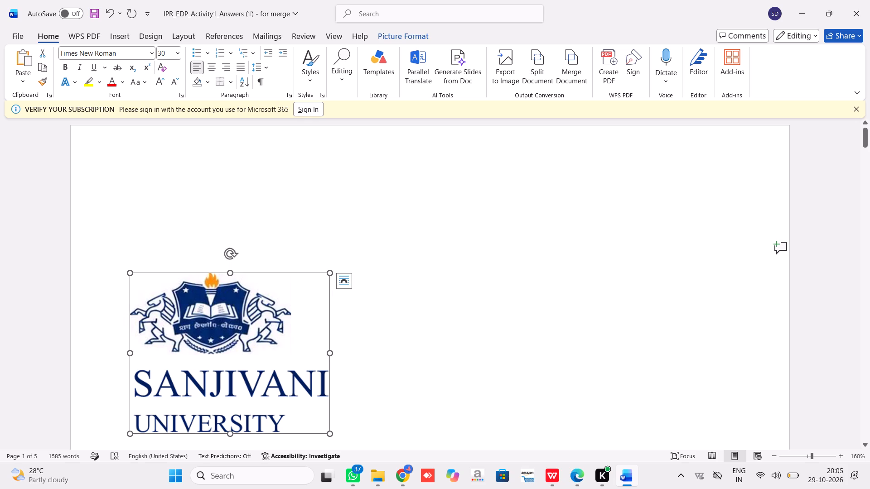
drag(331, 273, 355, 252)
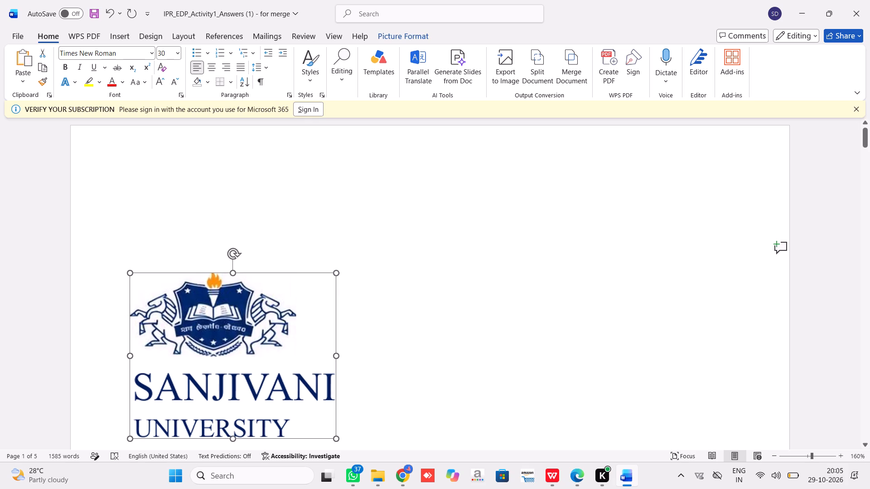
drag(355, 252, 322, 264)
click(213, 361)
drag(213, 361, 287, 309)
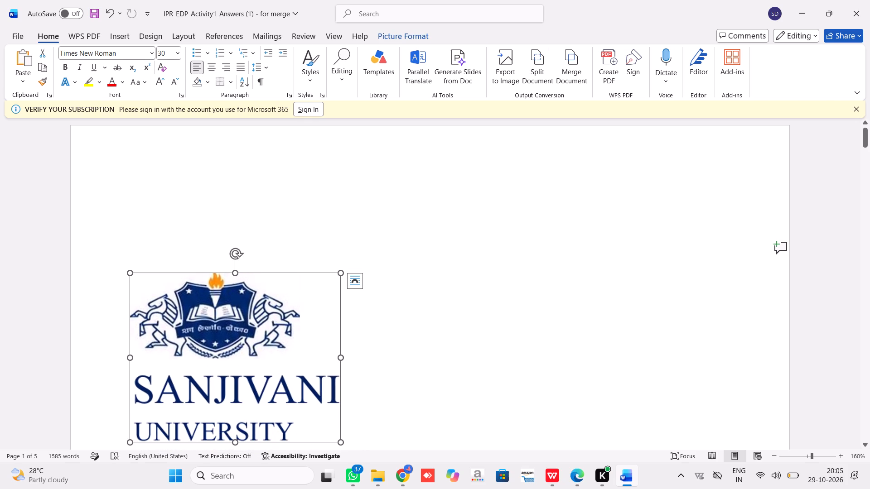
drag(287, 309, 286, 311)
Centre the Sanjivani University logo horizontally on the cover page.
click(145, 394)
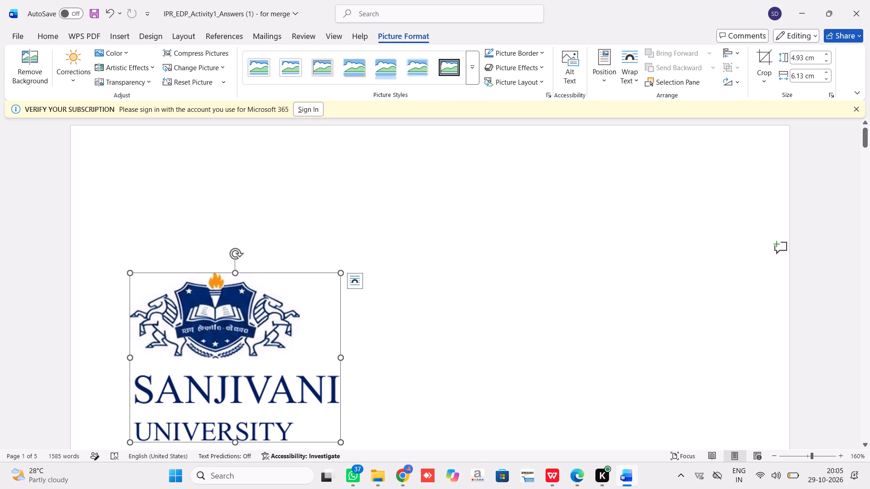
key(Left)
click(240, 183)
click(197, 372)
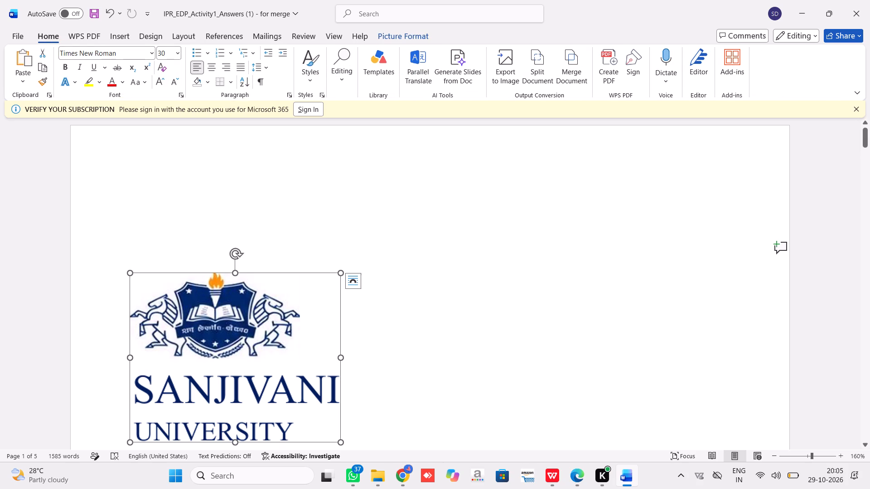
click(213, 65)
click(406, 332)
drag(406, 332, 408, 312)
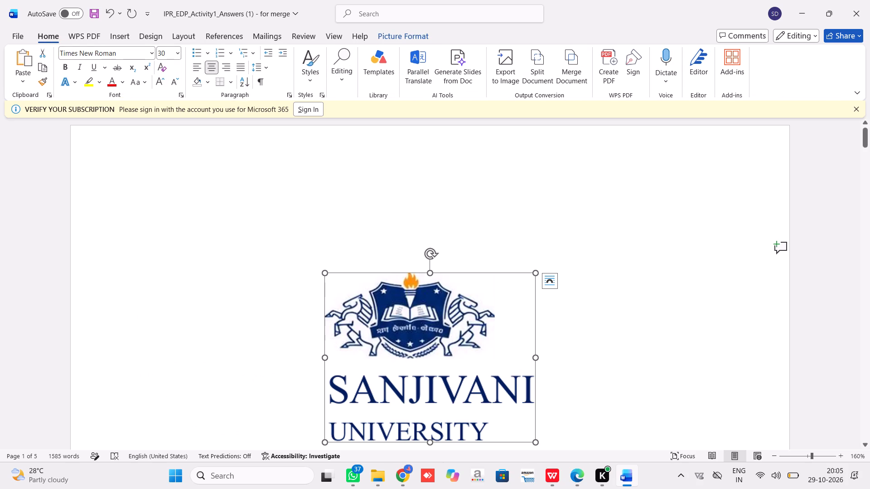
drag(408, 312, 417, 284)
click(295, 256)
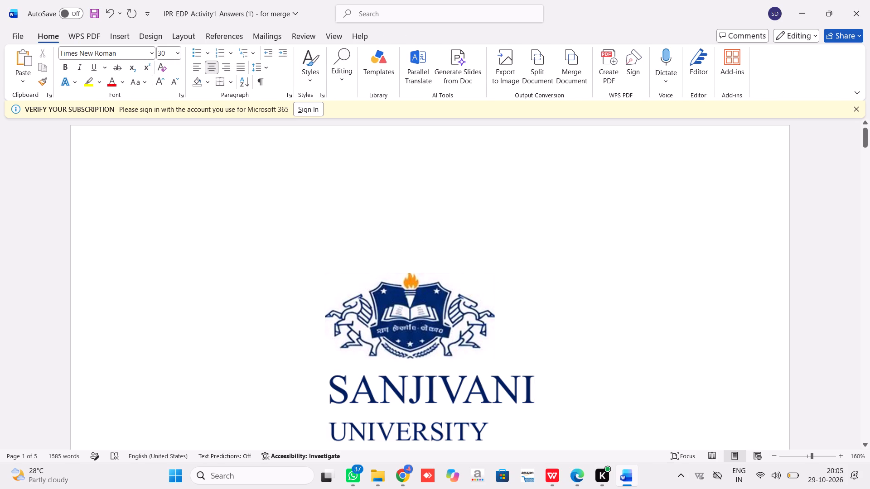
Insert three spaces before the centred logo to shift it slightly rightward above the cover page title.
scroll(407, 333, down, 2)
scroll(407, 333, up, 1)
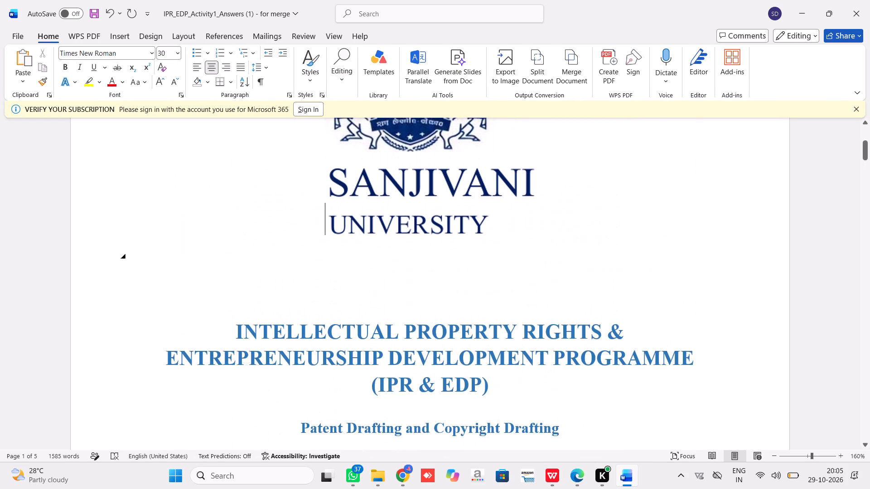
key(space)
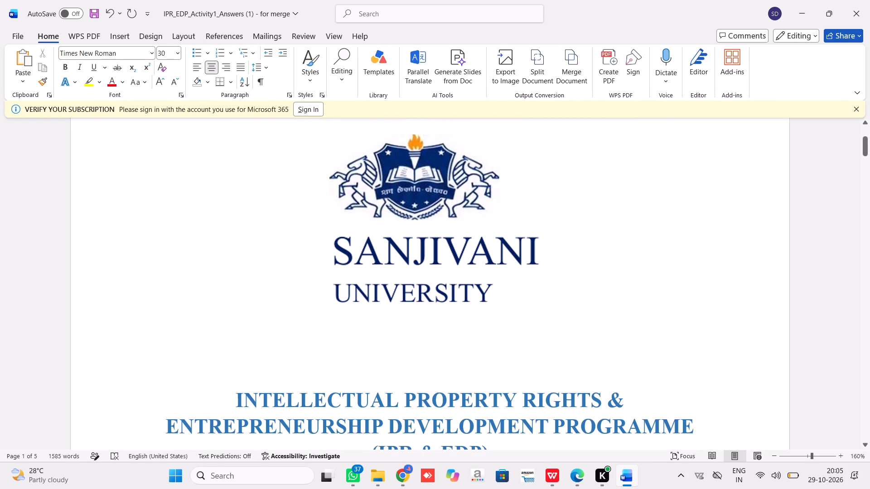
click(338, 294)
key(space)
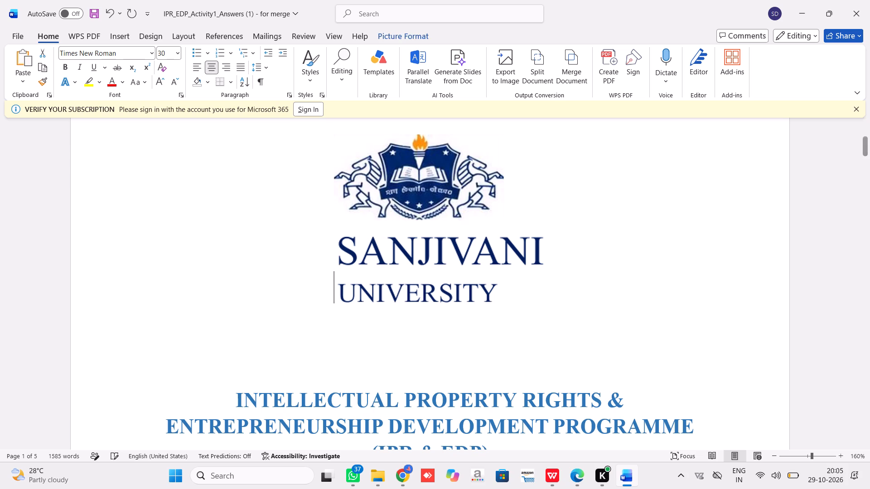
key(space)
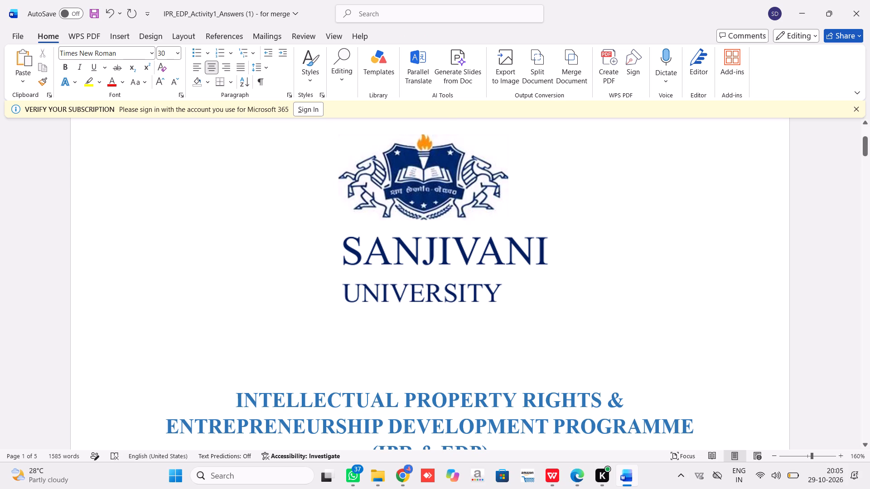
click(349, 292)
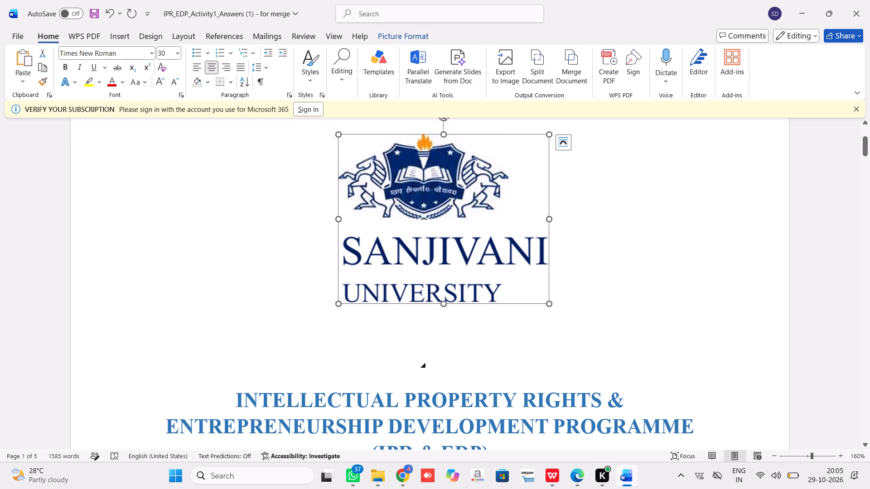
Break the programme heading under Activity 1 on page 2 so that DEVELOPMENT starts the second line.
scroll(450, 372, down, 2)
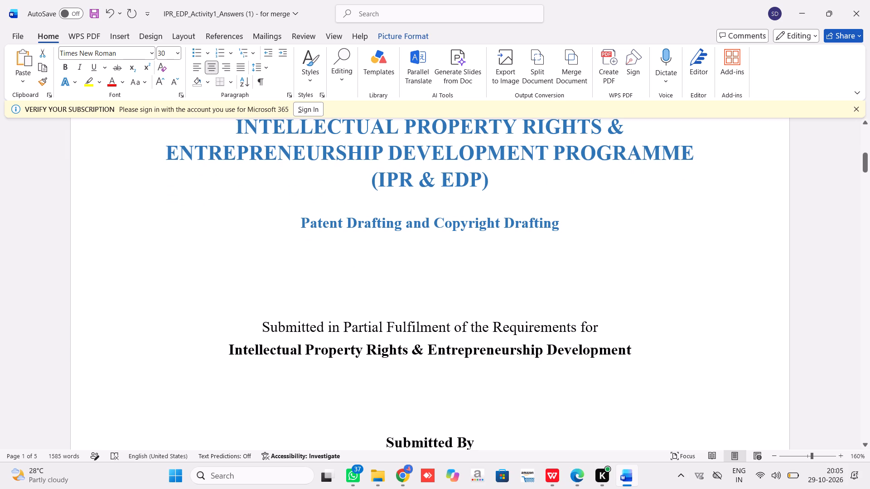
scroll(262, 327, down, 4)
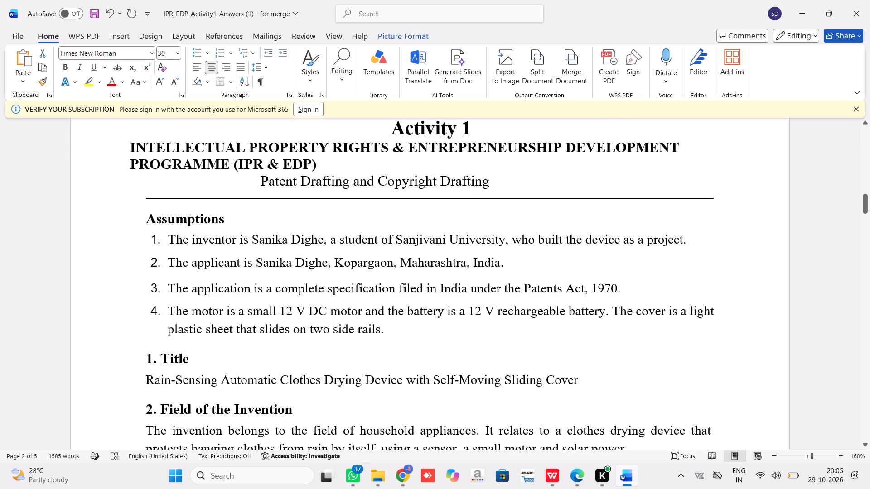
scroll(262, 327, up, 1)
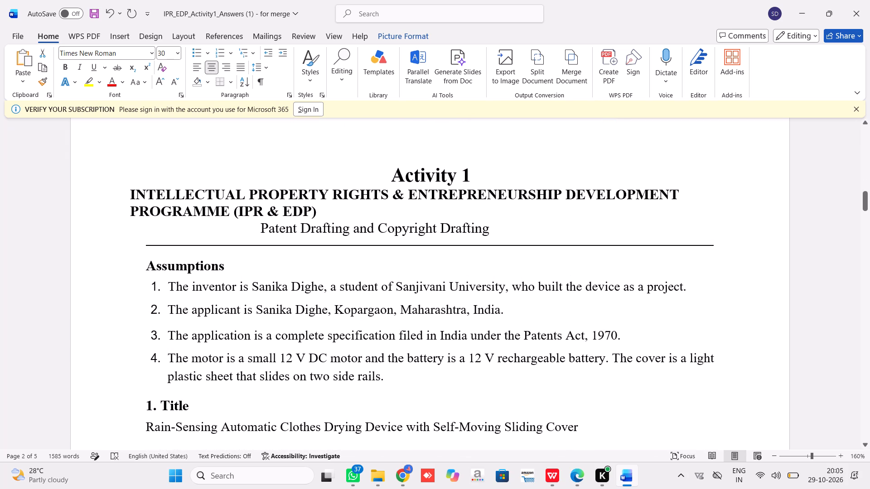
click(564, 198)
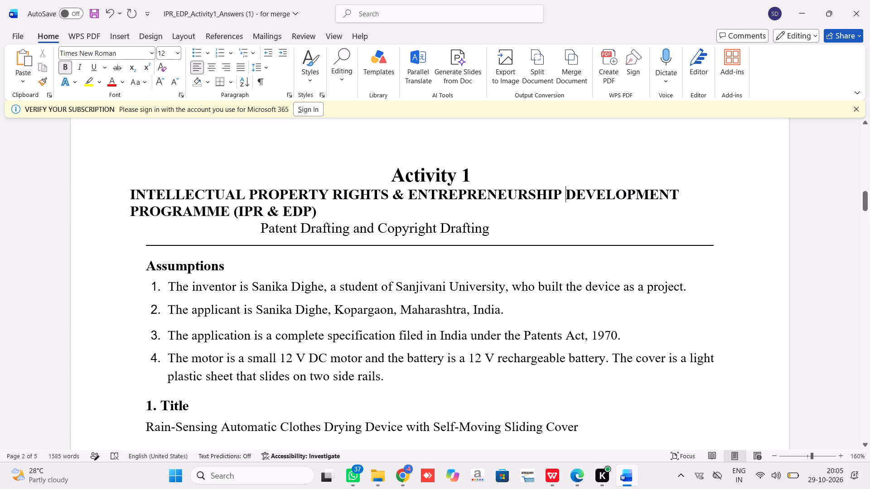
key(Return)
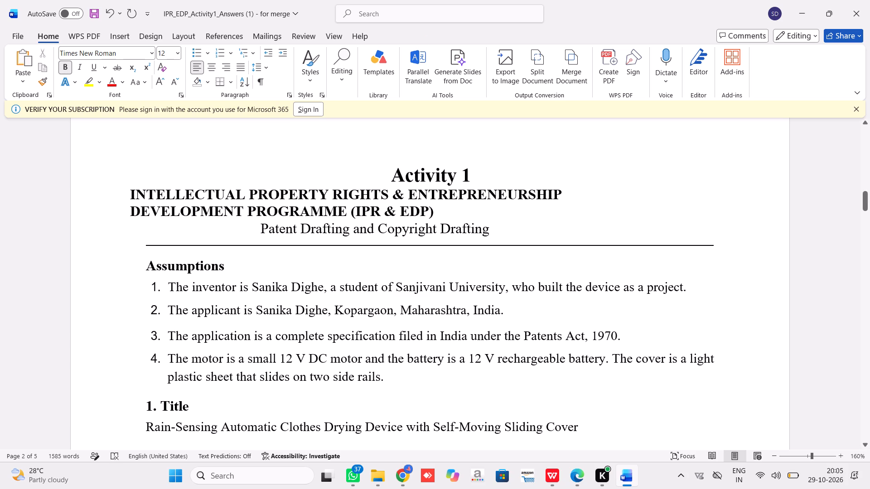
Indent the first line of the page 2 programme heading, INTELLECTUAL PROPERTY RIGHTS & ENTREPRENEURSHIP, with 11 leading spaces.
click(131, 197)
key(space)
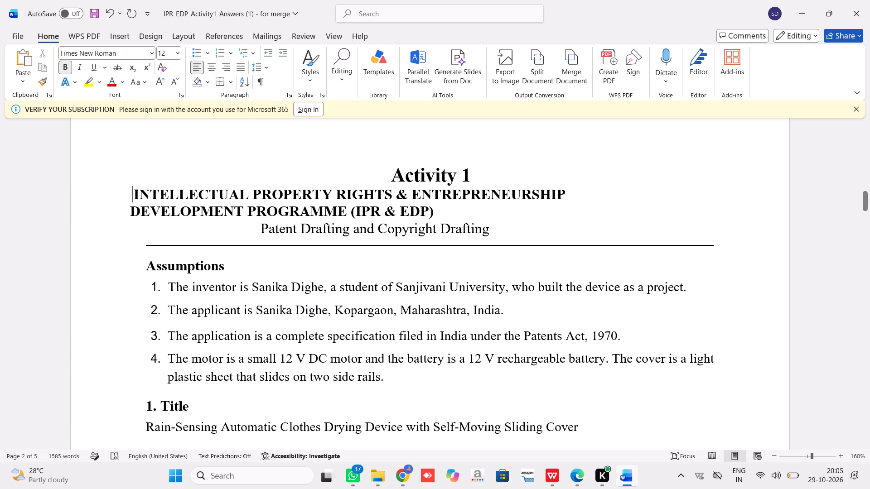
key(space)
key(space)
key(space)
key(space)
key(space)
key(space)
key(space)
key(space)
key(space)
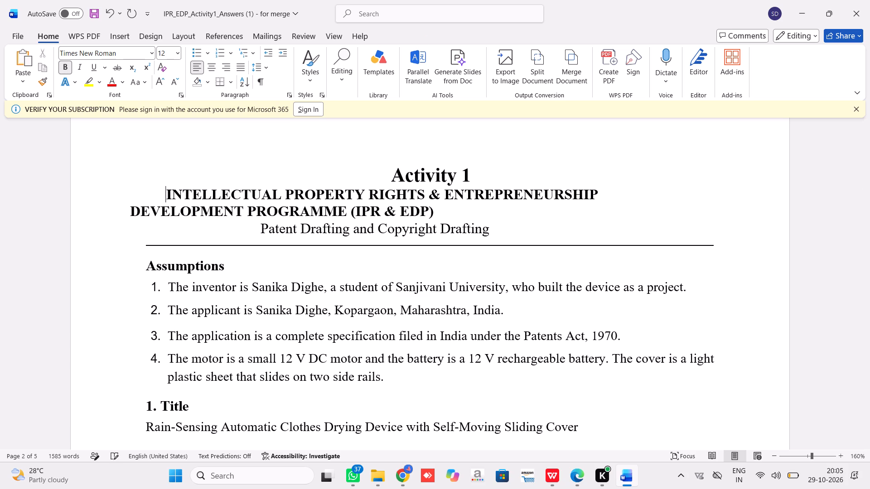
key(space)
Move the heading's second line, DEVELOPMENT PROGRAMME (IPR & EDP), towards the page centre with leading spaces.
click(133, 211)
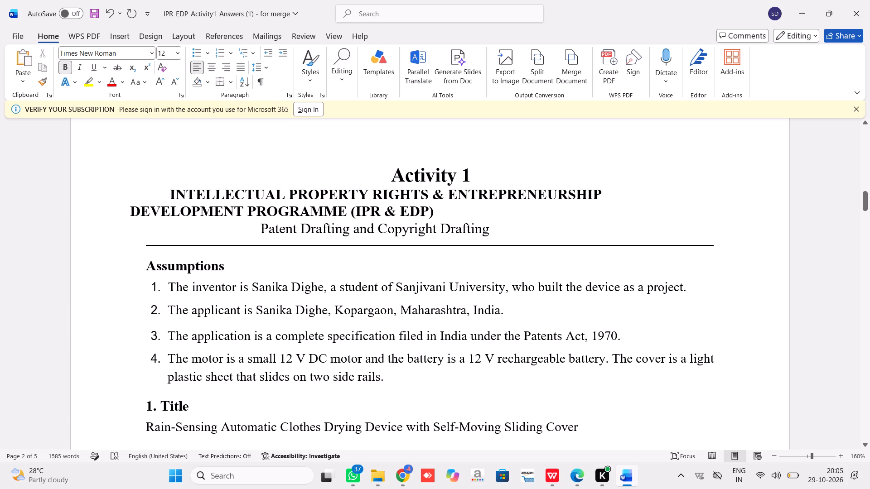
key(space)
key(space)
key(space)
key(space)
key(space)
key(space)
key(space)
key(space)
key(space)
key(space)
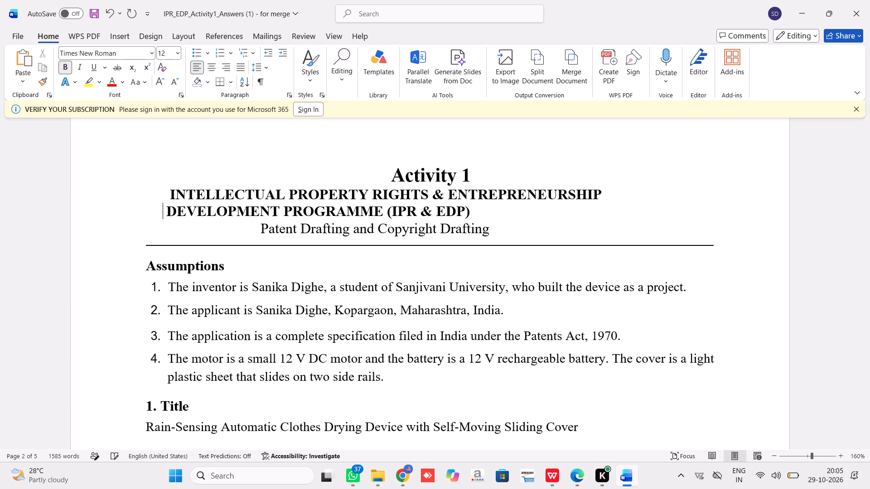
key(space)
key(space)
key(space)
key(space)
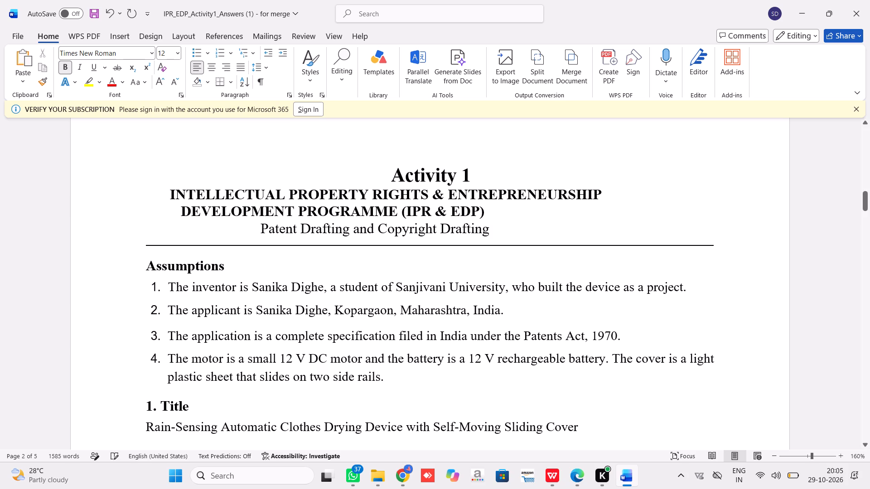